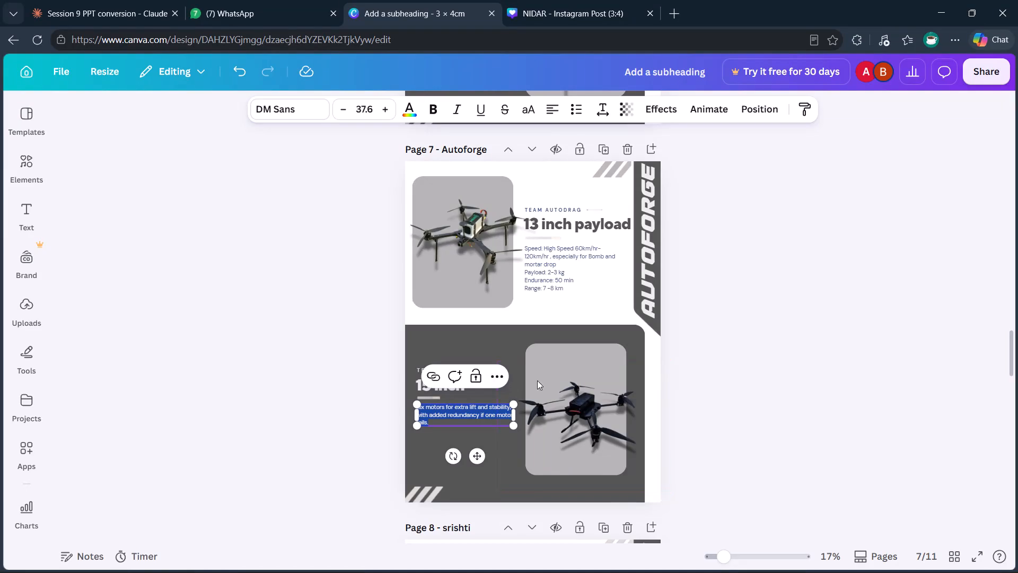
# Replace the 15 inch drone's description on page 7 with the copied speed, payload, endurance and range specifications.
pyautogui.click(835, 379)
pyautogui.doubleClick(451, 421)
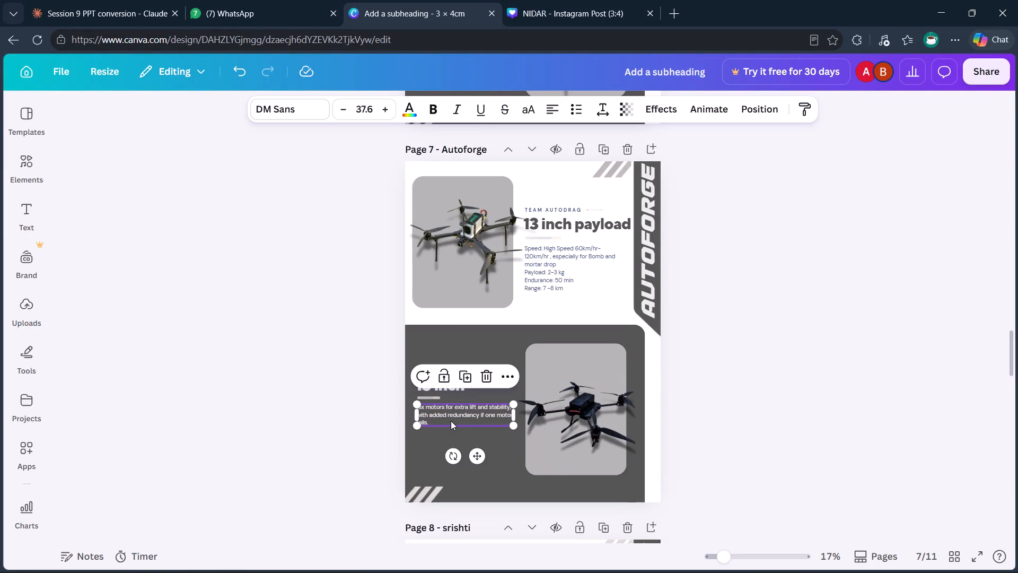
pyautogui.press('BackSpace')
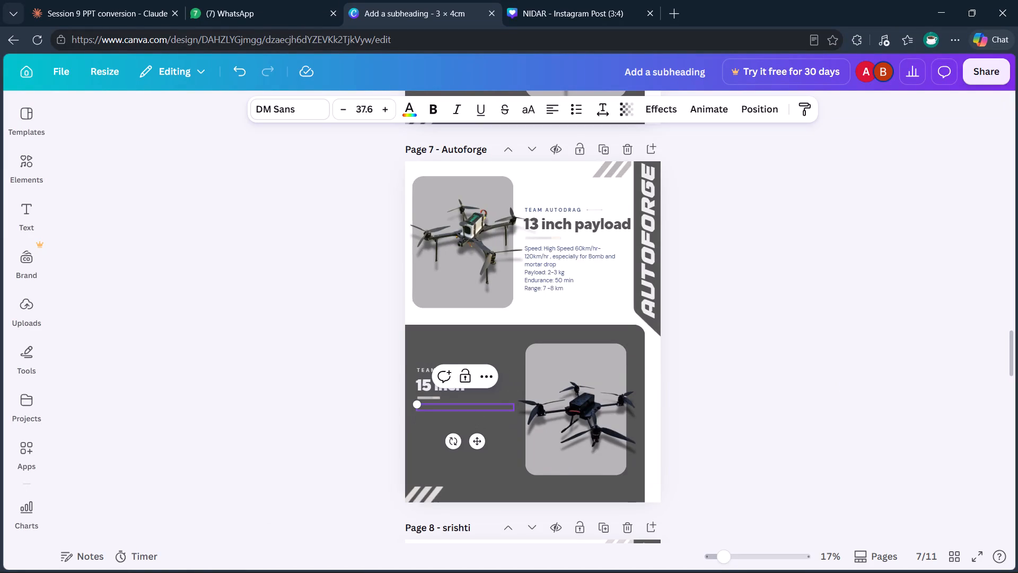
pyautogui.hotkey('ctrl', 'v')
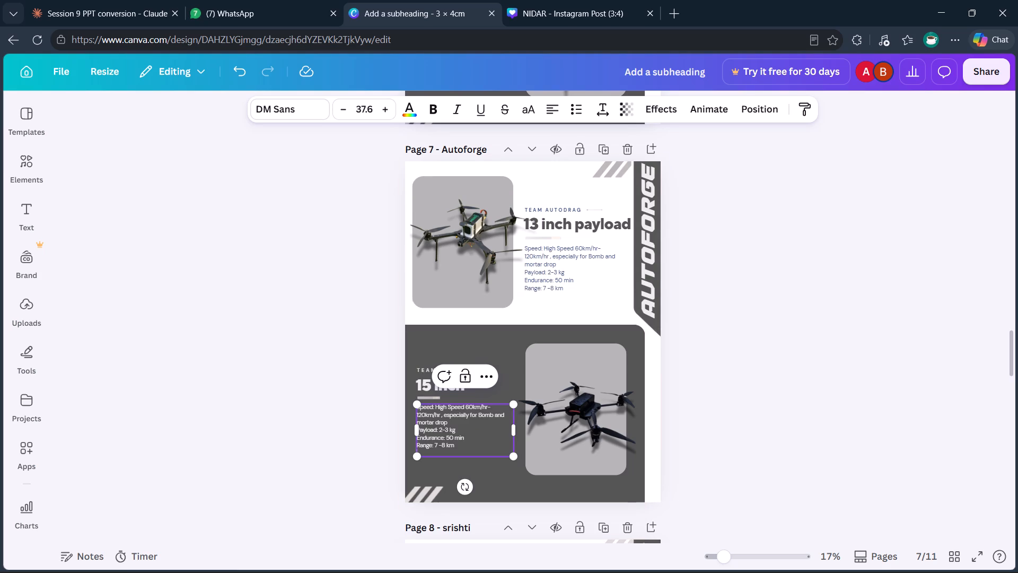
# Set the payload in the 15 inch drone's description to 4-5 kg.
pyautogui.click(448, 429)
pyautogui.press('BackSpace')
pyautogui.press('BackSpace')
pyautogui.press('BackSpace')
pyautogui.write('4-5')
# Replace the speed and bomb-and-mortar-drop text in the 15 inch drone's description with "Heavy Duty Drone.".
pyautogui.moveTo(441, 416); pyautogui.dragTo(447, 420)
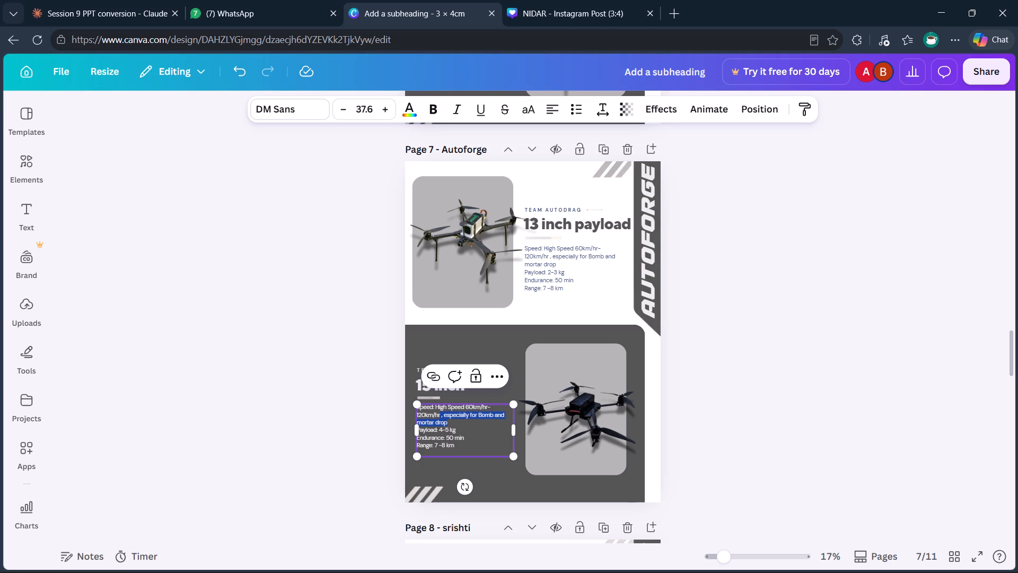
pyautogui.press('BackSpace')
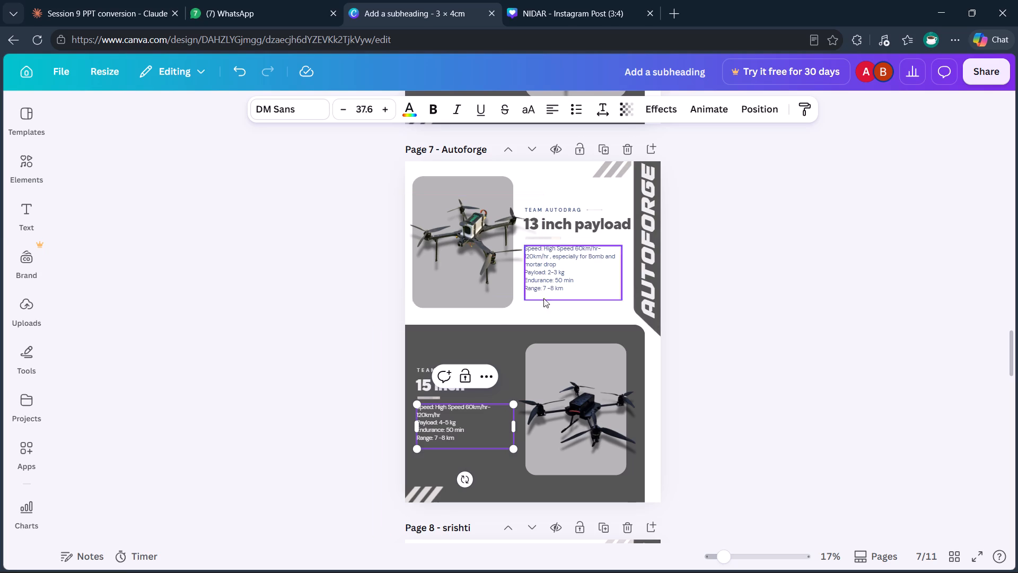
pyautogui.moveTo(444, 416); pyautogui.dragTo(422, 408)
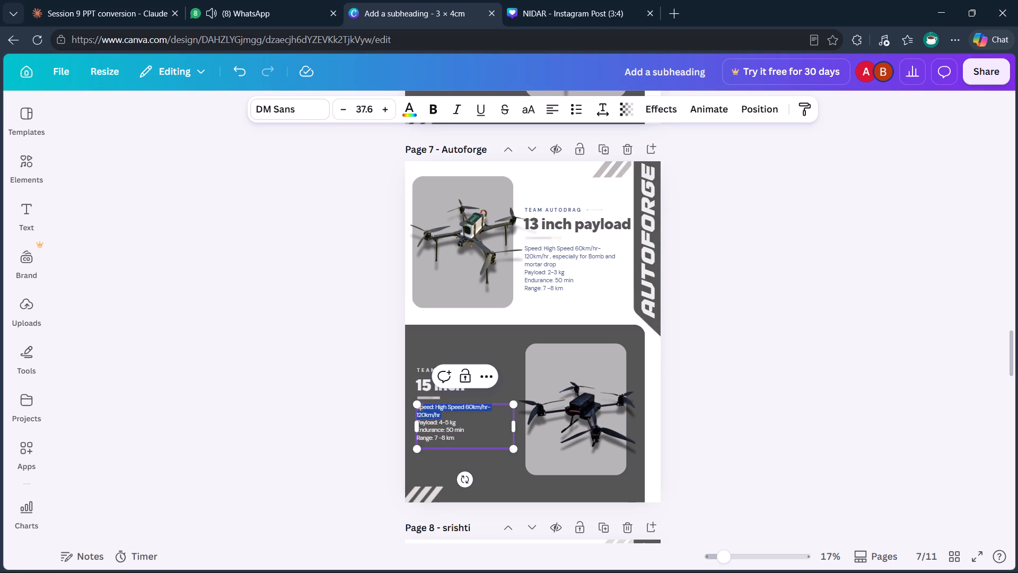
pyautogui.moveTo(422, 408); pyautogui.dragTo(419, 407)
pyautogui.press('BackSpace')
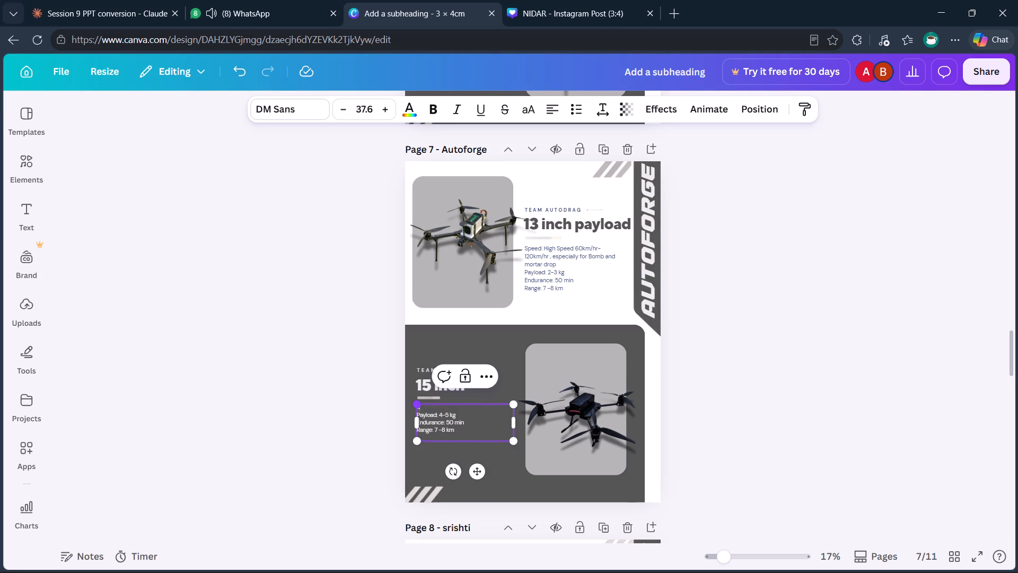
pyautogui.press('BackSpace')
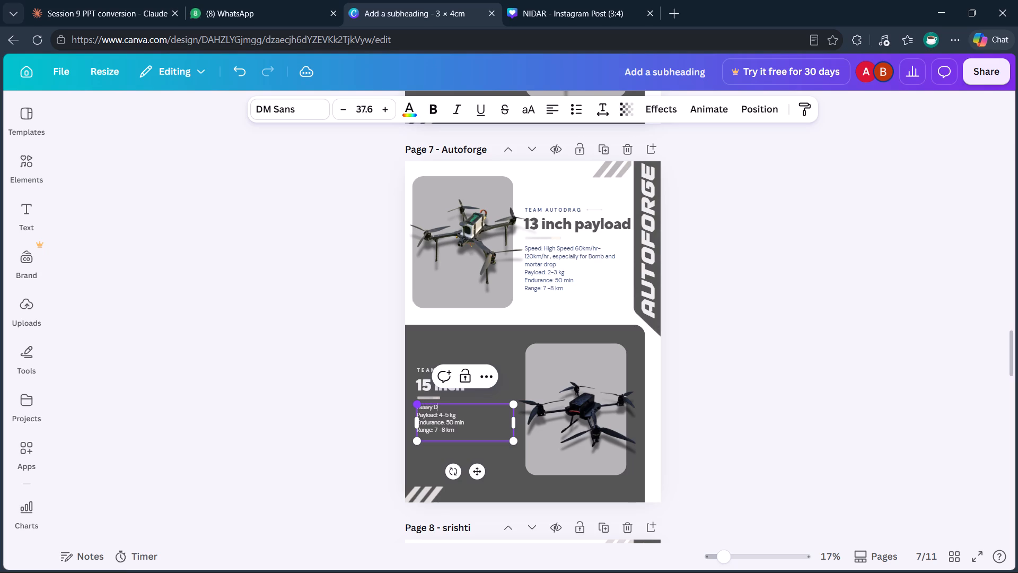
pyautogui.write('uty')
pyautogui.press('space')
pyautogui.press('.')
# Add the line "Made for 4 Granade and 4 Mortar Drop" below the range in the 15 inch drone's description.
pyautogui.click(461, 431)
pyautogui.press('Return')
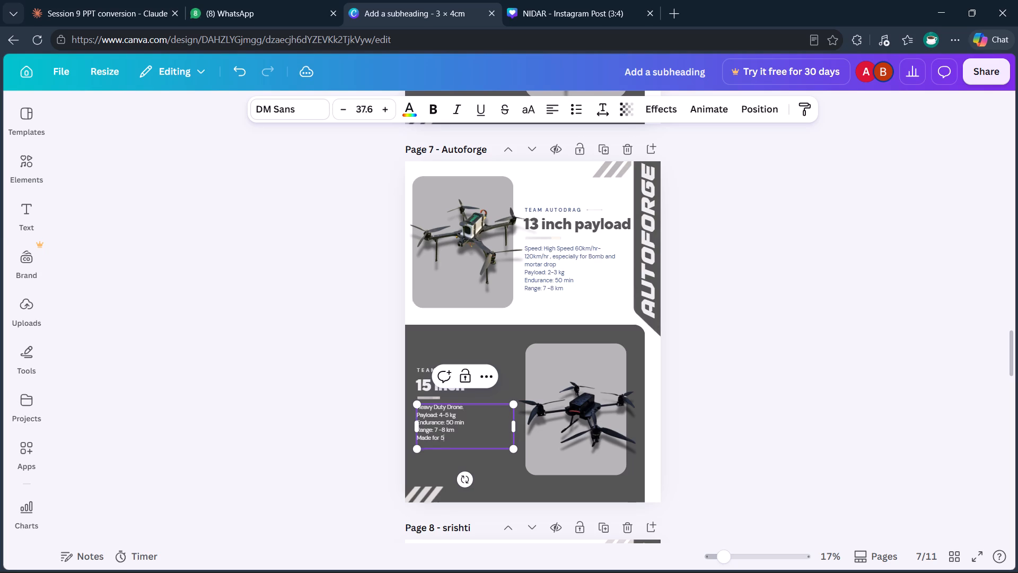
pyautogui.press('BackSpace')
pyautogui.press('BackSpace')
pyautogui.press('BackSpace')
pyautogui.write('4')
pyautogui.press('space')
pyautogui.write('nade')
pyautogui.press('space')
pyautogui.press('BackSpace')
pyautogui.write('ar')
pyautogui.press('space')
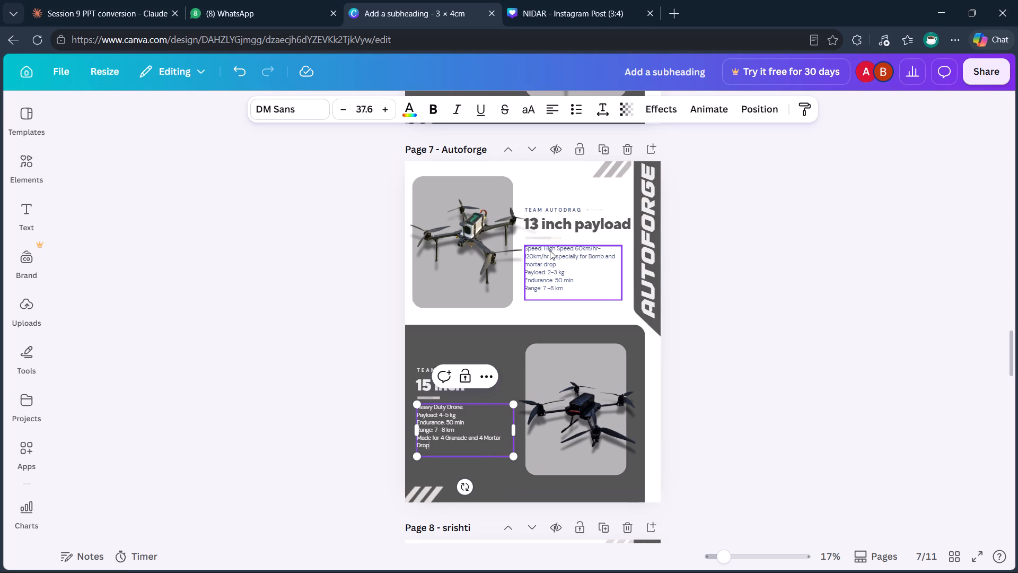
# Remove the speed text from the 13 inch payload drone's description so its first line reads "Especially for Bomb and mortar drop".
pyautogui.click(556, 257)
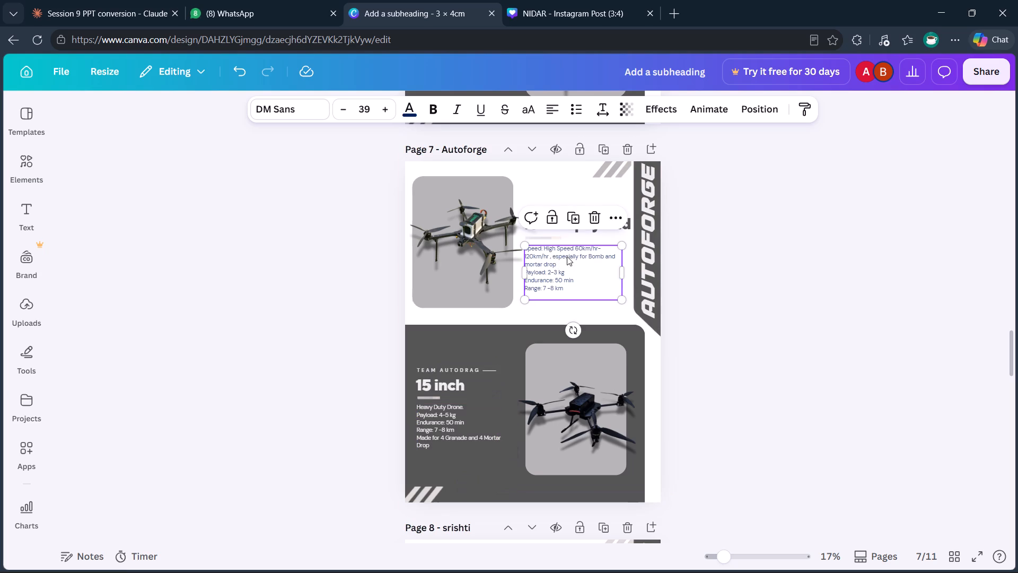
pyautogui.click(554, 256)
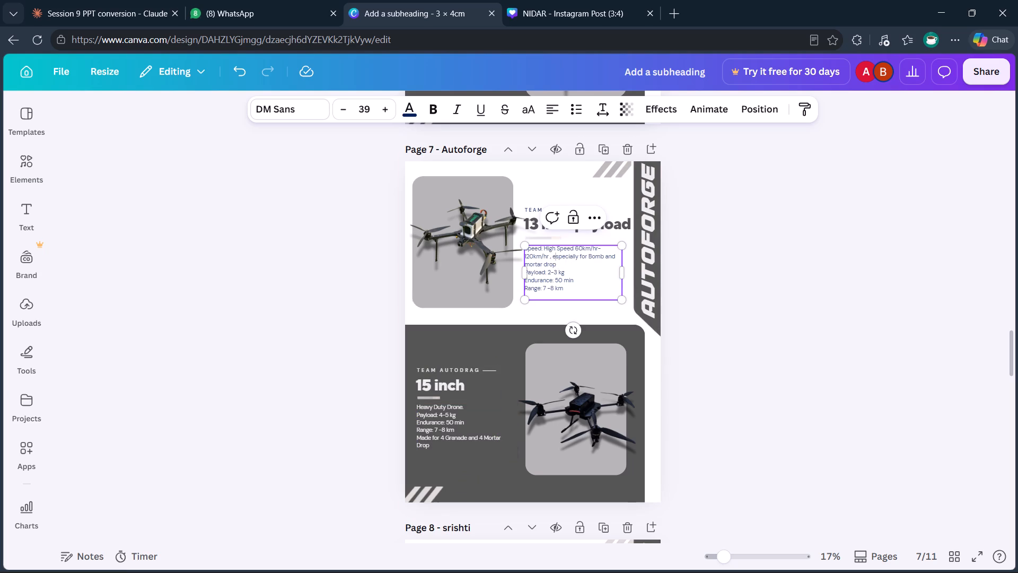
pyautogui.moveTo(552, 255); pyautogui.dragTo(526, 251)
pyautogui.press('BackSpace')
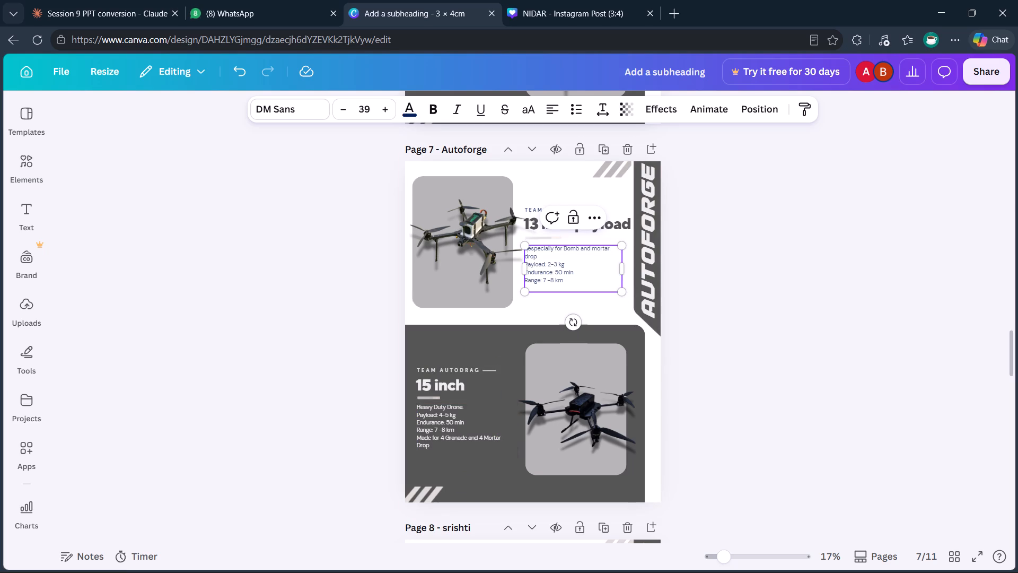
pyautogui.press('BackSpace')
pyautogui.press('Delete')
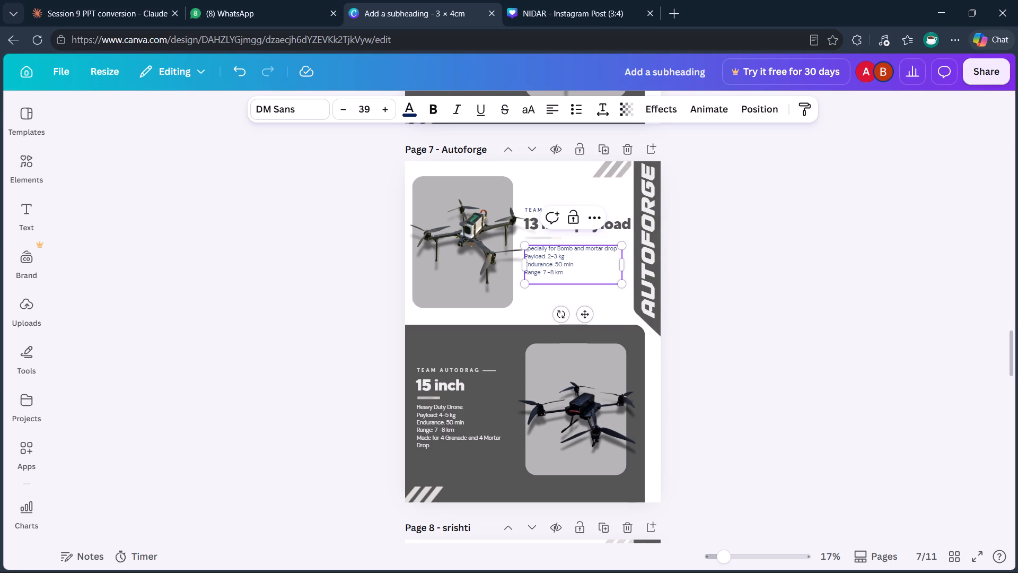
pyautogui.hscroll(1, 620, 251)
pyautogui.click(744, 263)
pyautogui.doubleClick(731, 236)
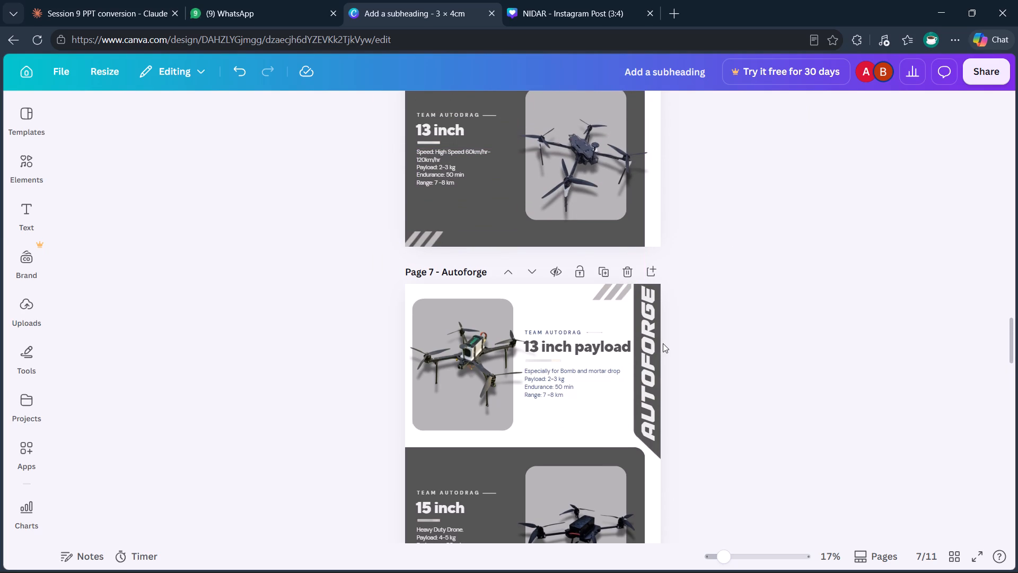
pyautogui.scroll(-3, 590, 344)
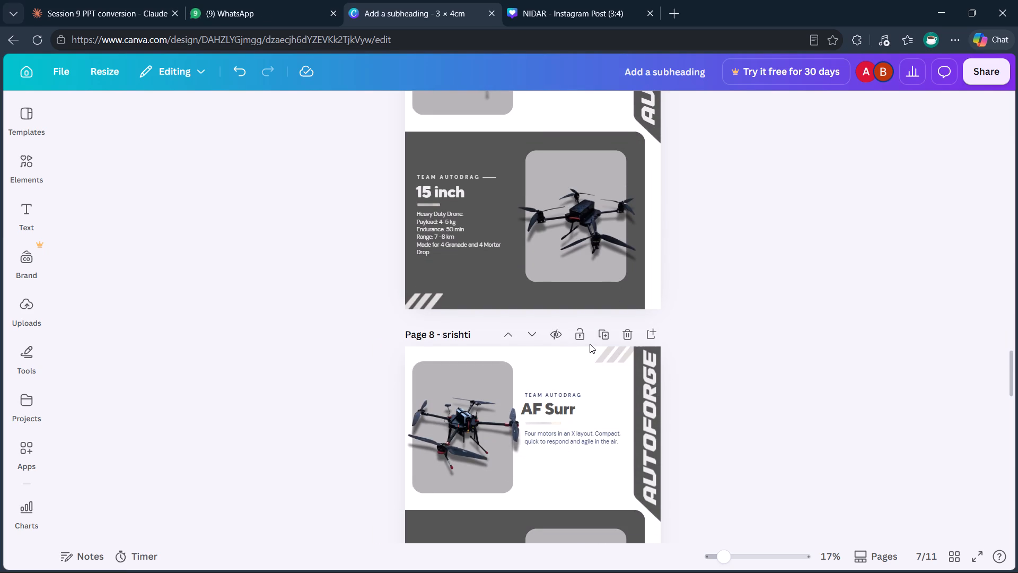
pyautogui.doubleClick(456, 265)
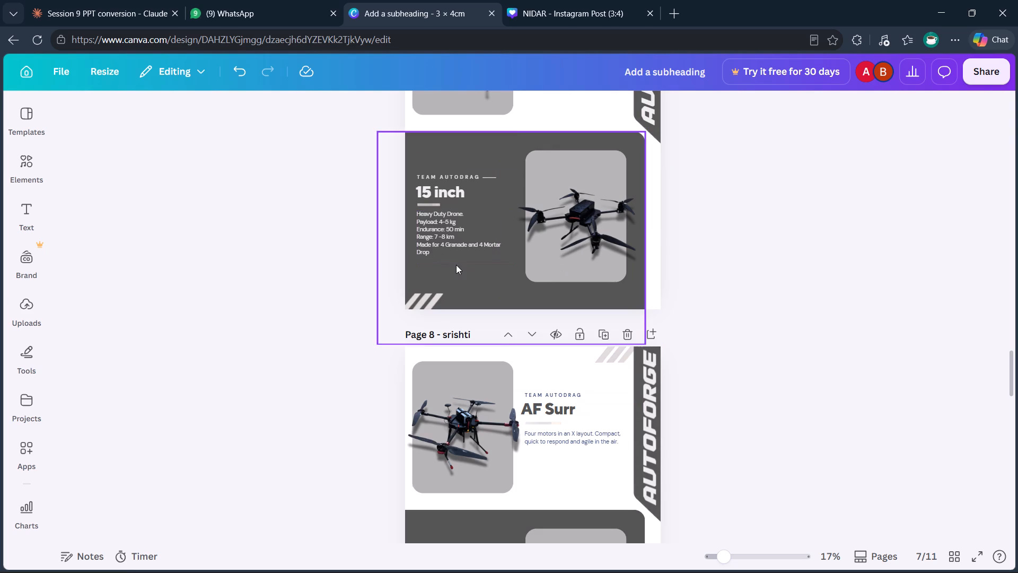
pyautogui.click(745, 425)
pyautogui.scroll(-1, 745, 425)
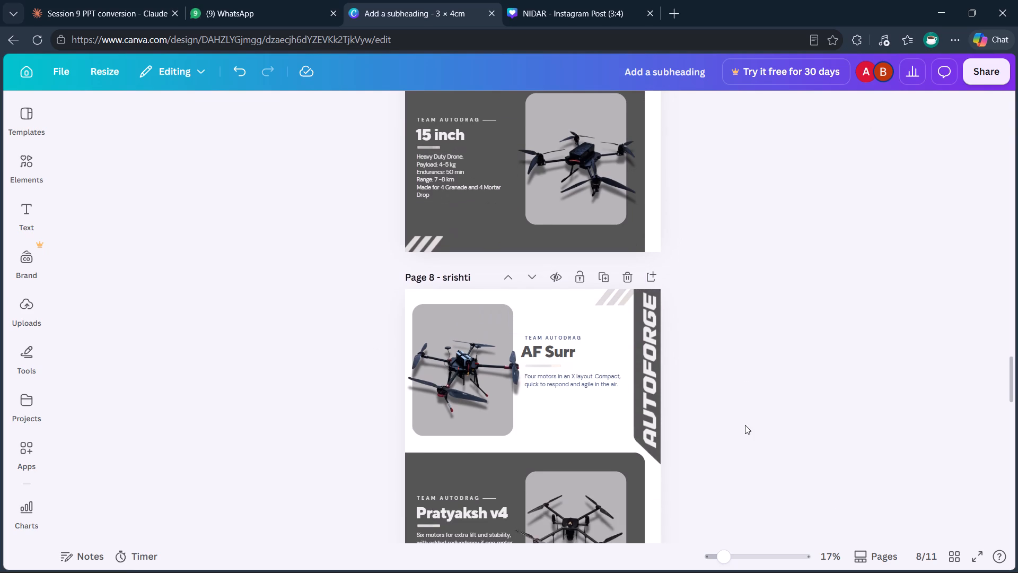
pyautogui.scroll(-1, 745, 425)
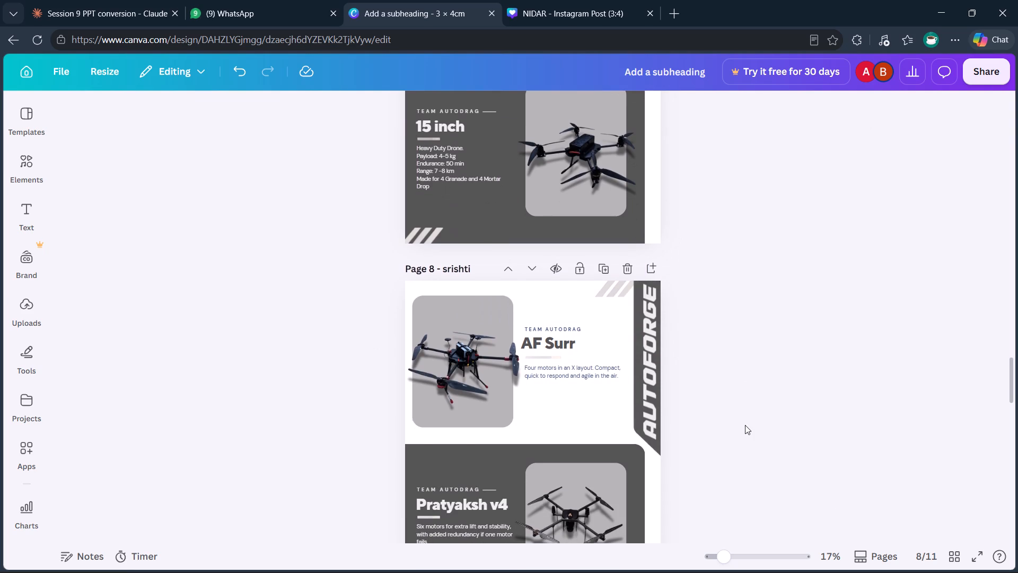
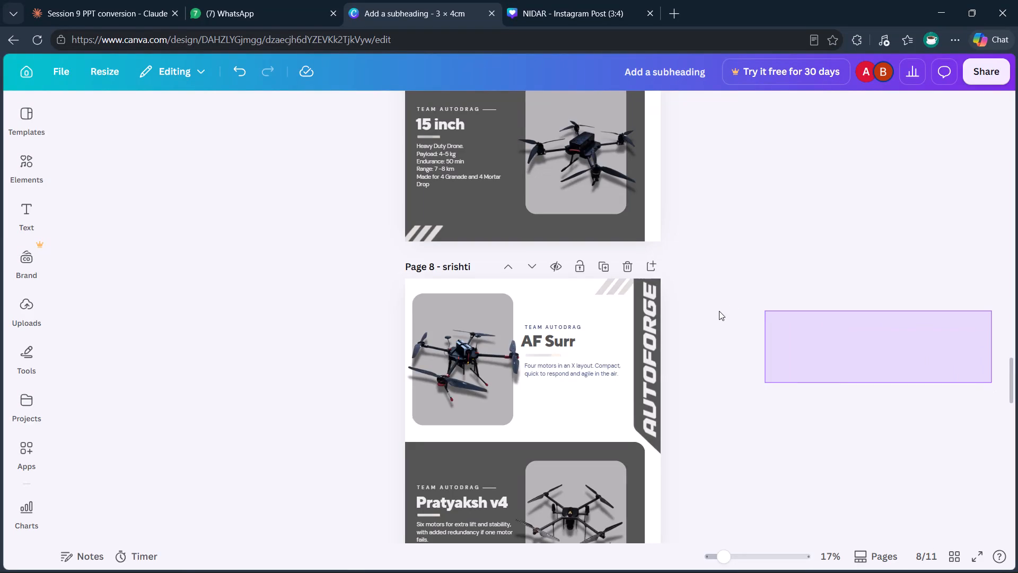
# Copy the full description text of the 13 inch payload drone on page 7.
pyautogui.scroll(-1, 627, 298)
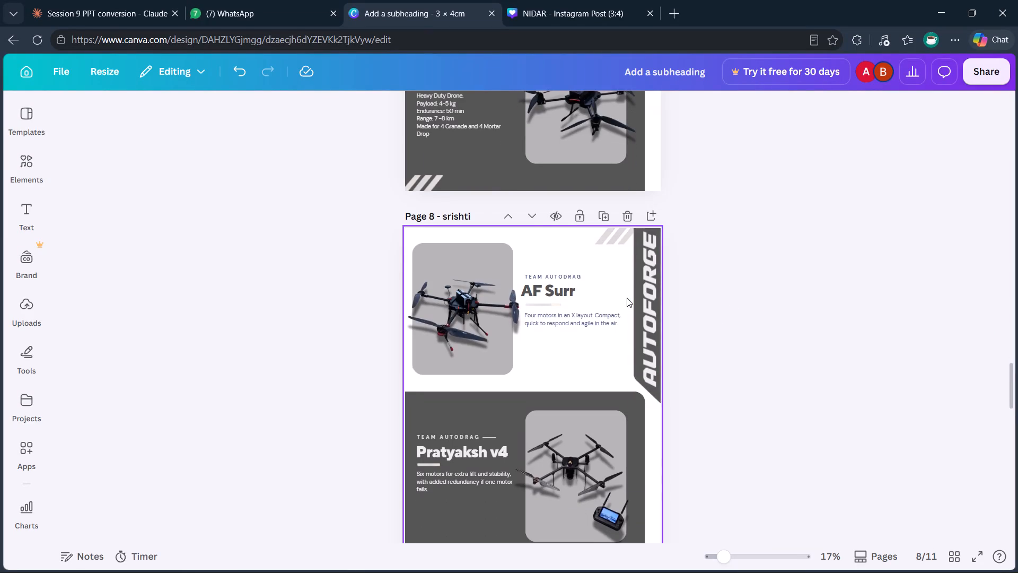
pyautogui.scroll(-3, 627, 298)
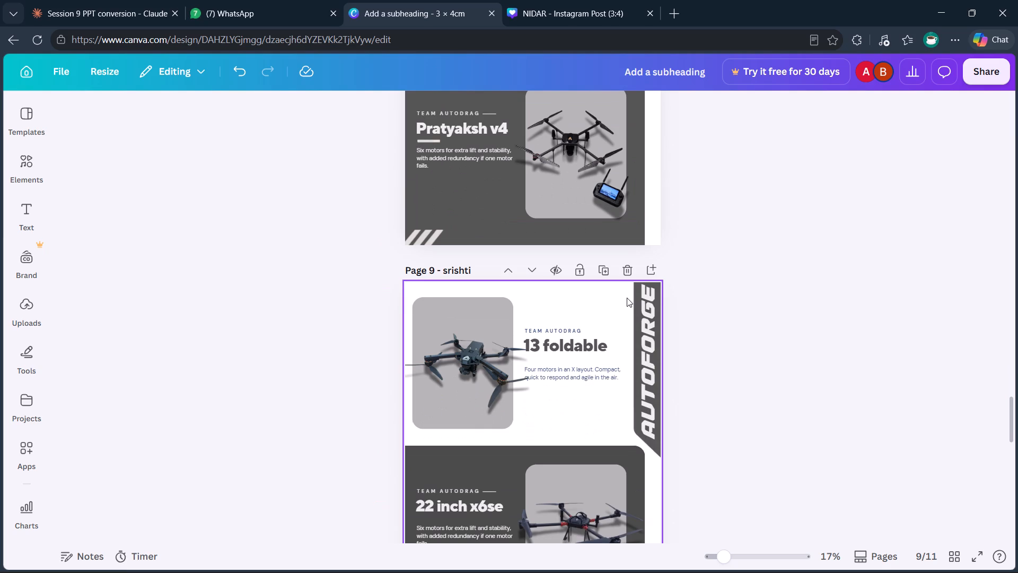
pyautogui.scroll(5, 627, 298)
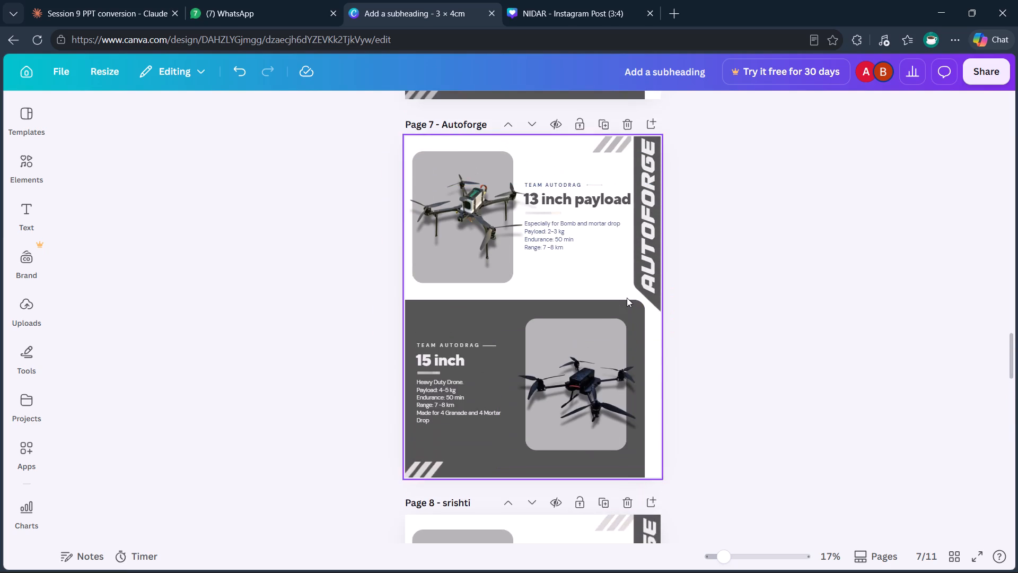
pyautogui.scroll(3, 627, 298)
pyautogui.scroll(1, 564, 228)
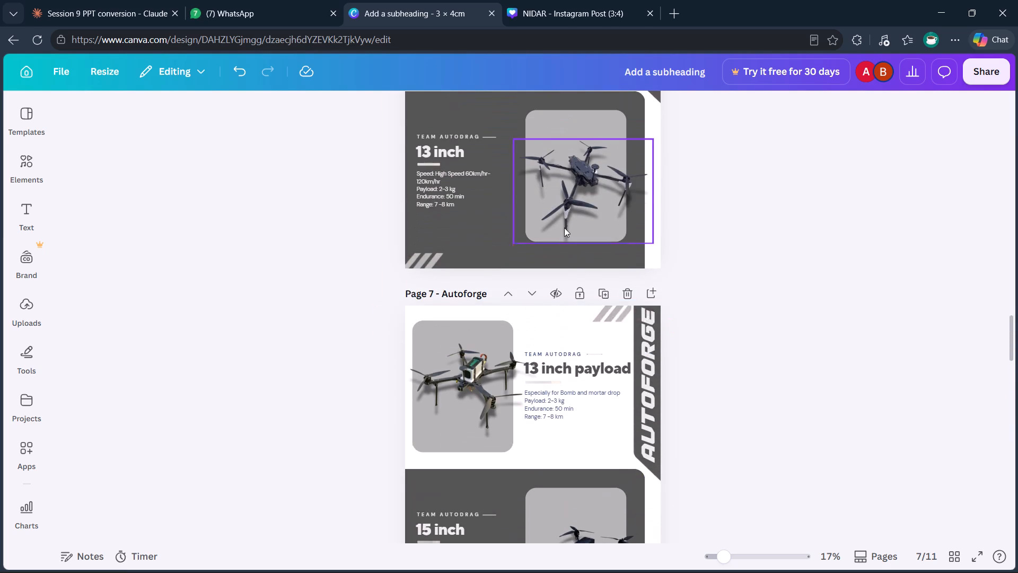
pyautogui.scroll(1, 564, 228)
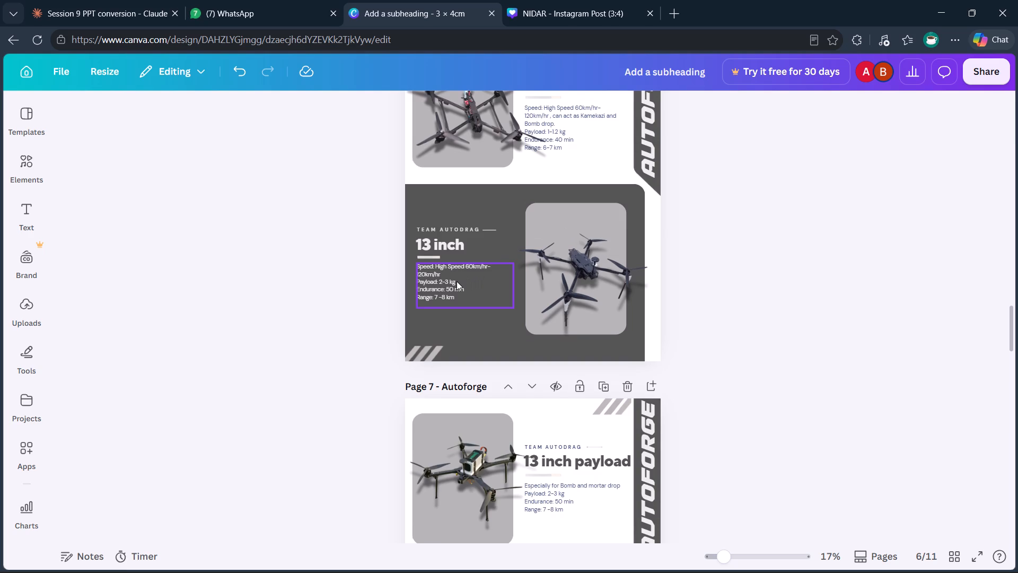
pyautogui.doubleClick(559, 499)
pyautogui.moveTo(571, 517); pyautogui.dragTo(559, 503)
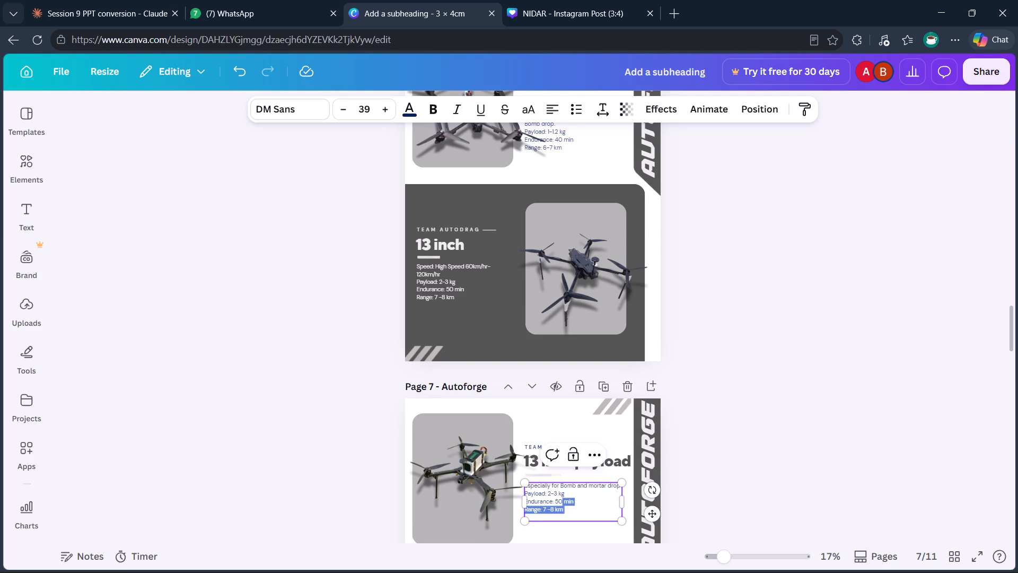
pyautogui.moveTo(559, 503); pyautogui.dragTo(509, 481)
pyautogui.click(576, 523)
pyautogui.click(569, 504)
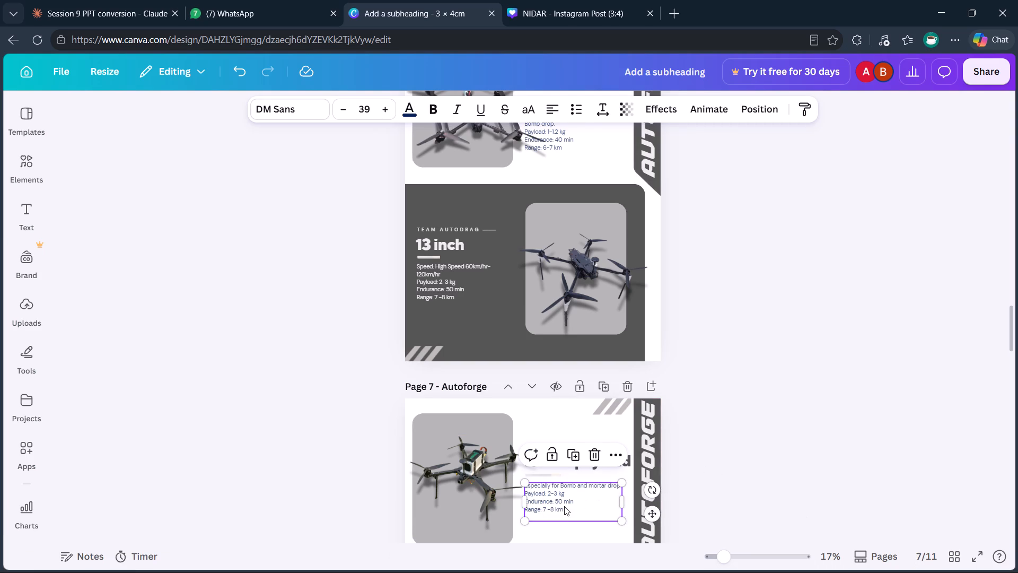
pyautogui.click(564, 506)
pyautogui.moveTo(564, 509); pyautogui.dragTo(517, 485)
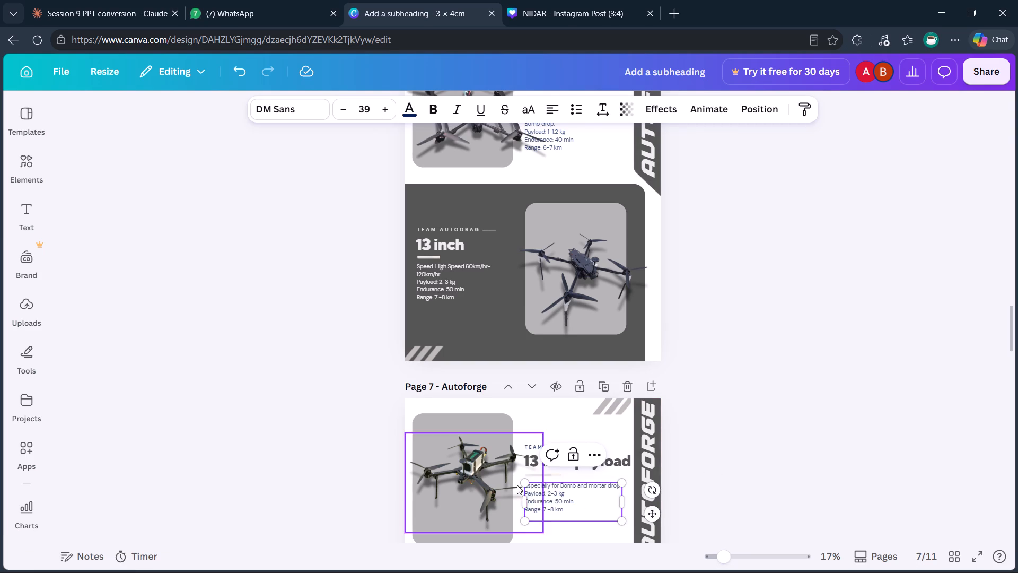
pyautogui.moveTo(517, 485); pyautogui.dragTo(525, 484)
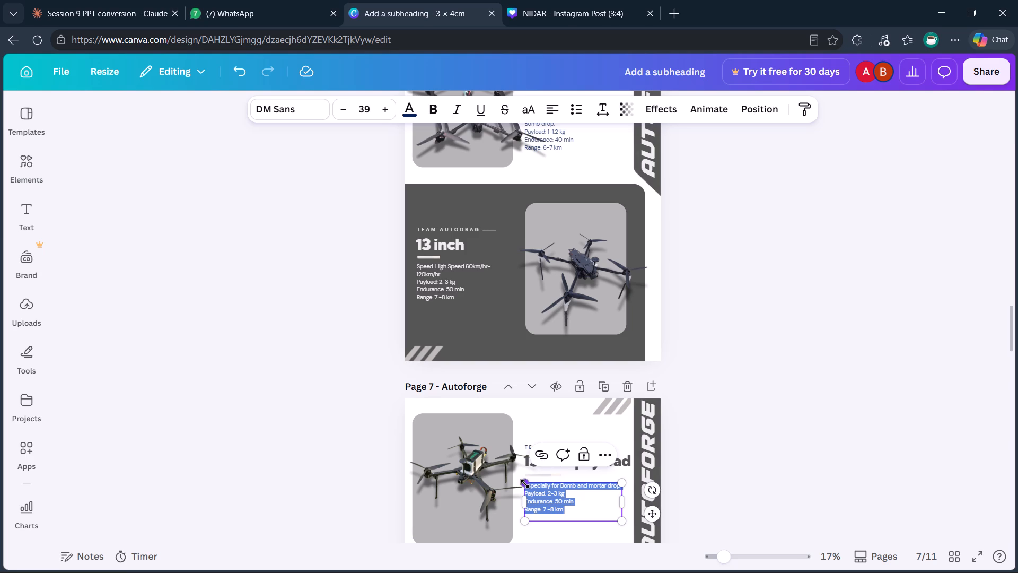
pyautogui.hotkey('ctrl', 'c')
pyautogui.click(850, 395)
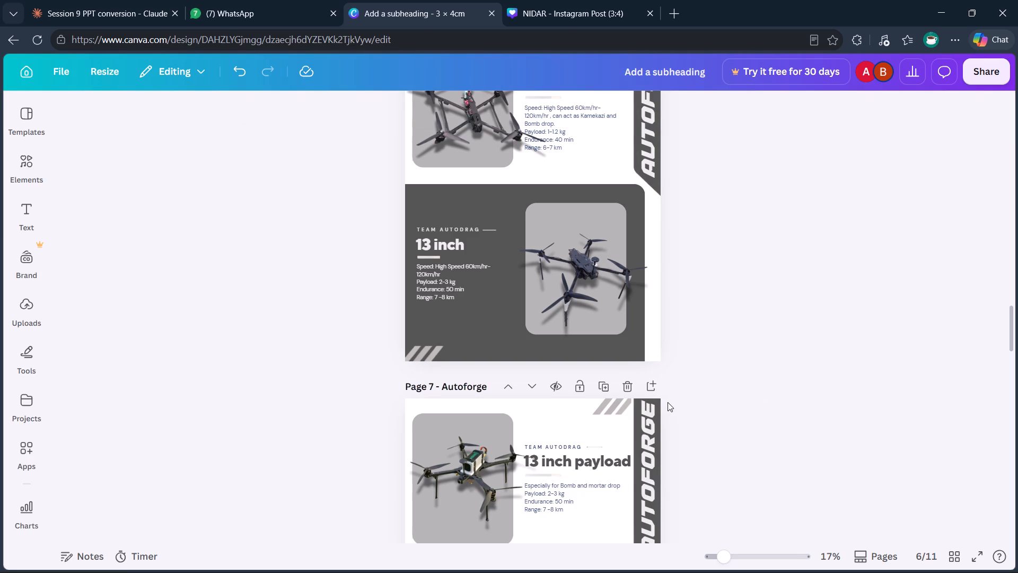
# Replace the 13 foldable drone's description on page 9 with the copied 13 inch payload description.
pyautogui.scroll(-7, 668, 402)
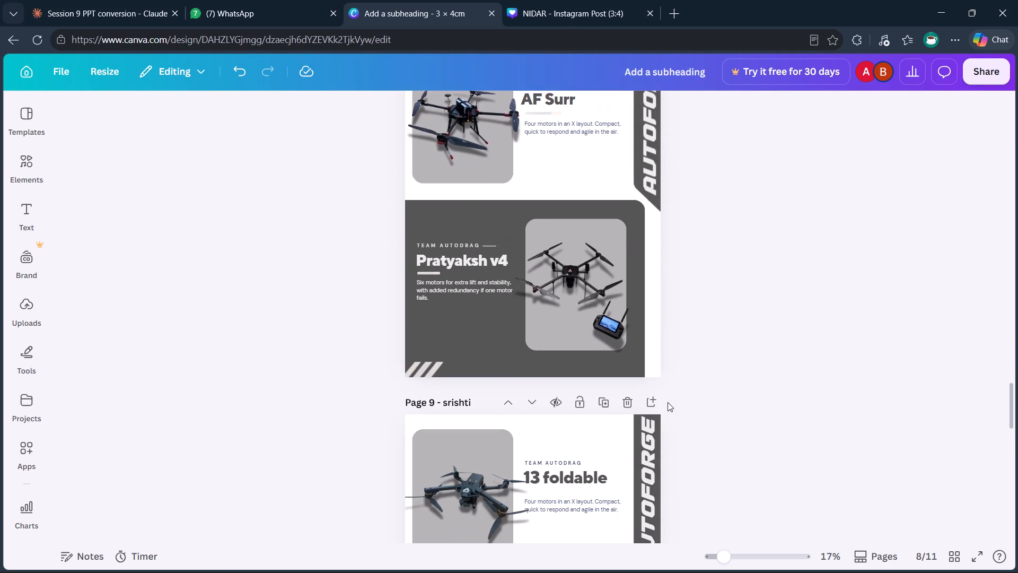
pyautogui.scroll(-2, 668, 402)
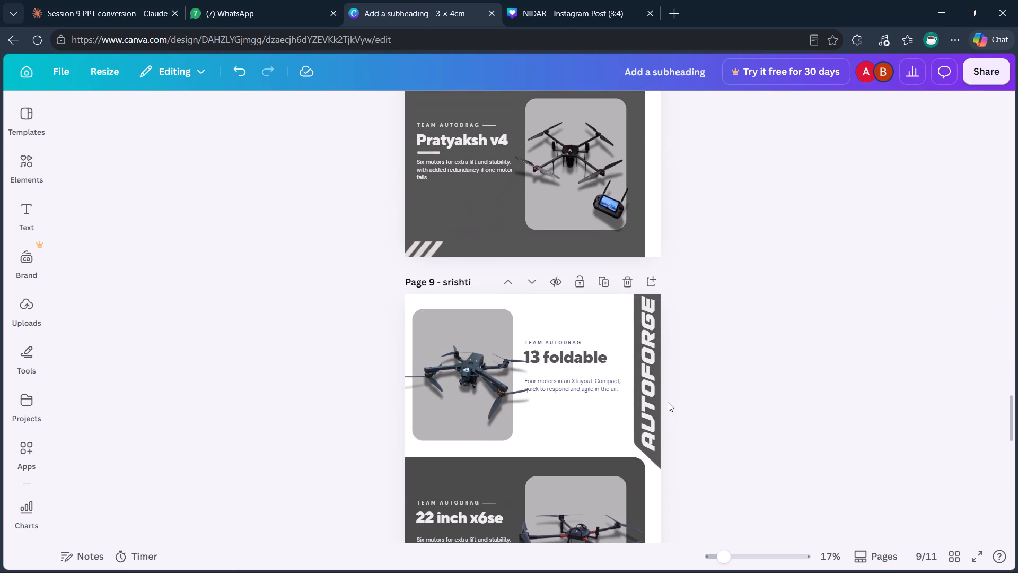
pyautogui.doubleClick(577, 392)
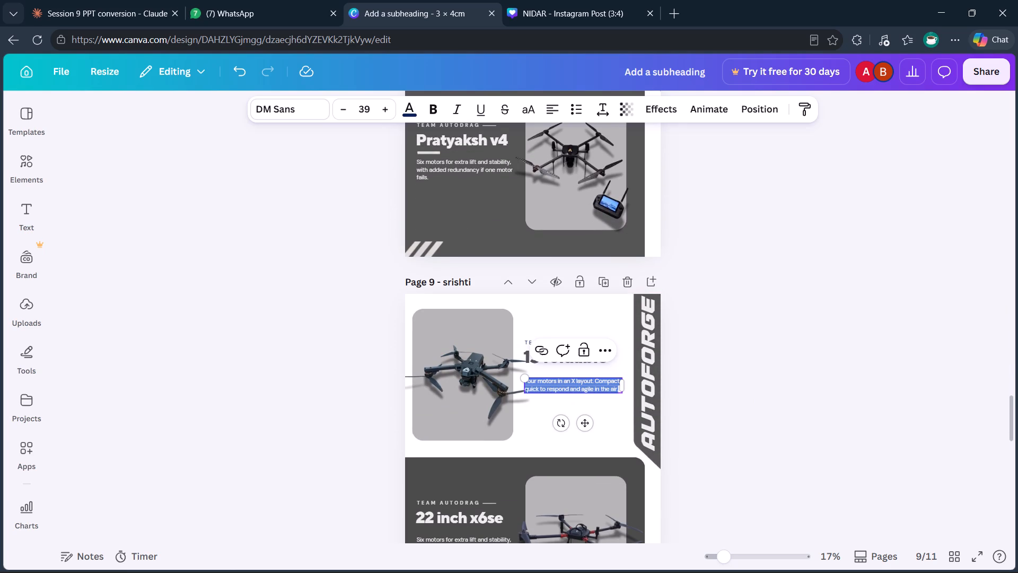
pyautogui.hotkey('ctrl', 'v')
pyautogui.click(565, 389)
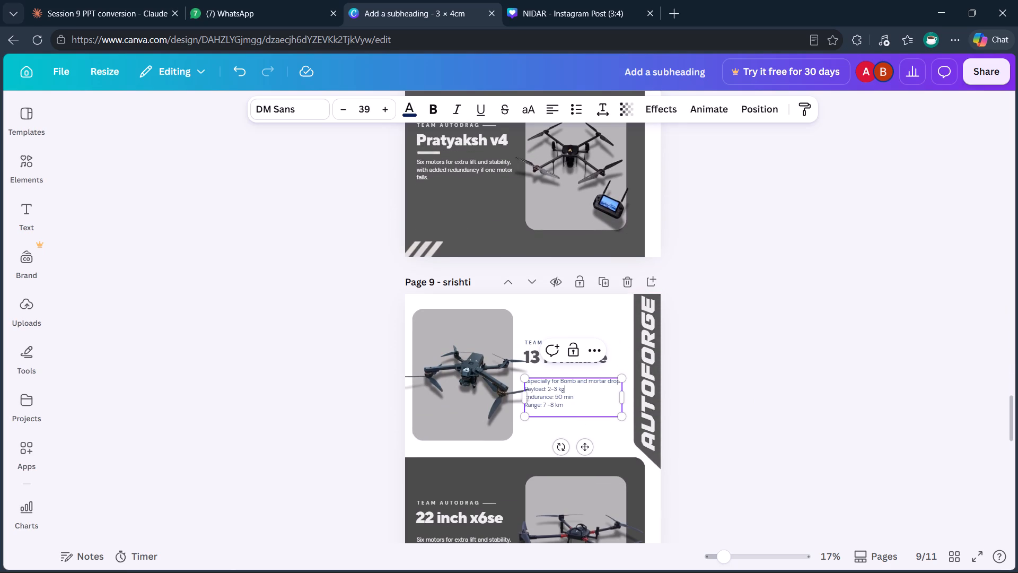
pyautogui.click(734, 372)
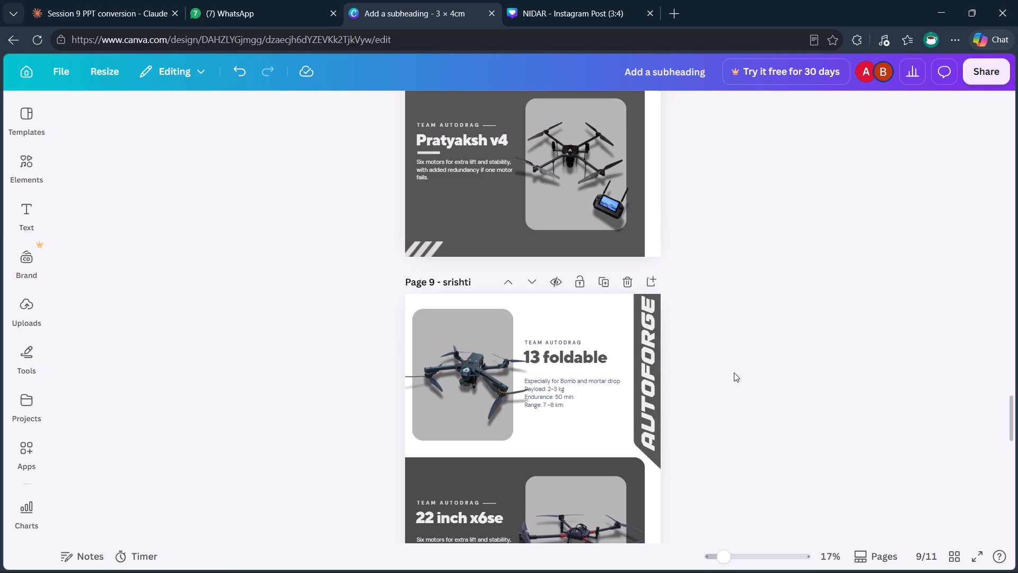
# Delete the line "Especially for Bomb and mortar drop" from the 13 foldable drone's description.
pyautogui.doubleClick(612, 380)
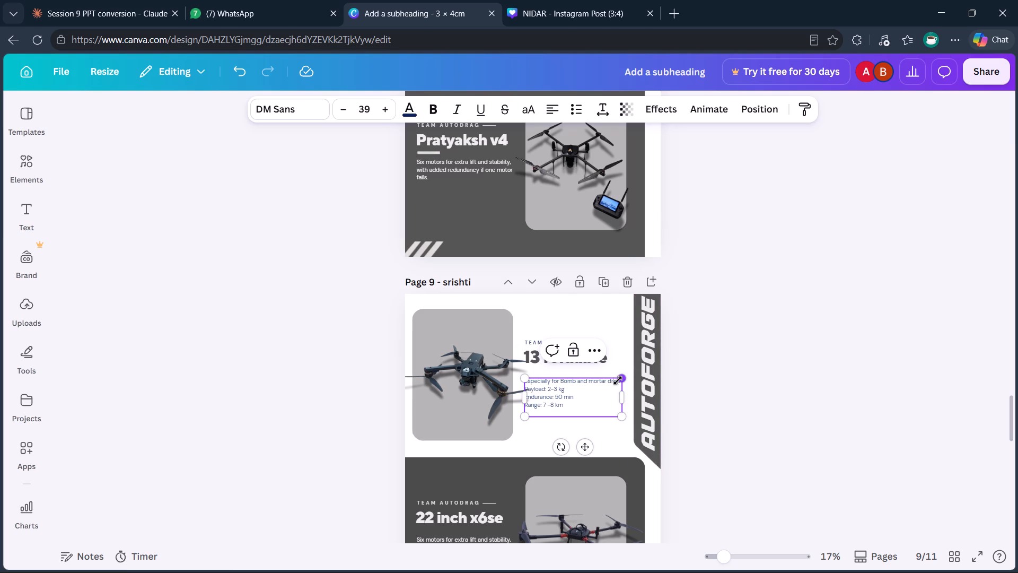
pyautogui.click(618, 380)
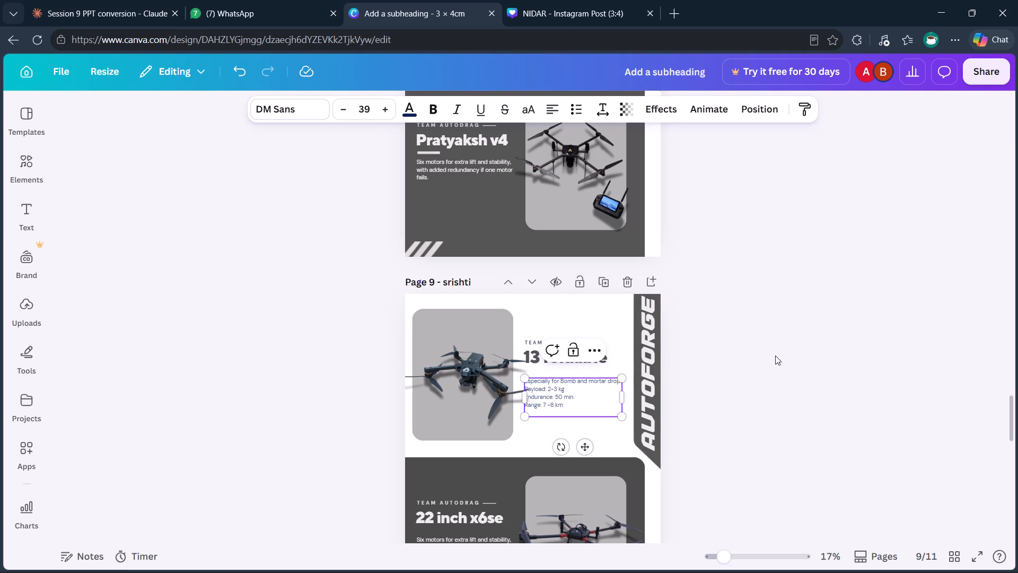
pyautogui.click(775, 355)
pyautogui.click(602, 387)
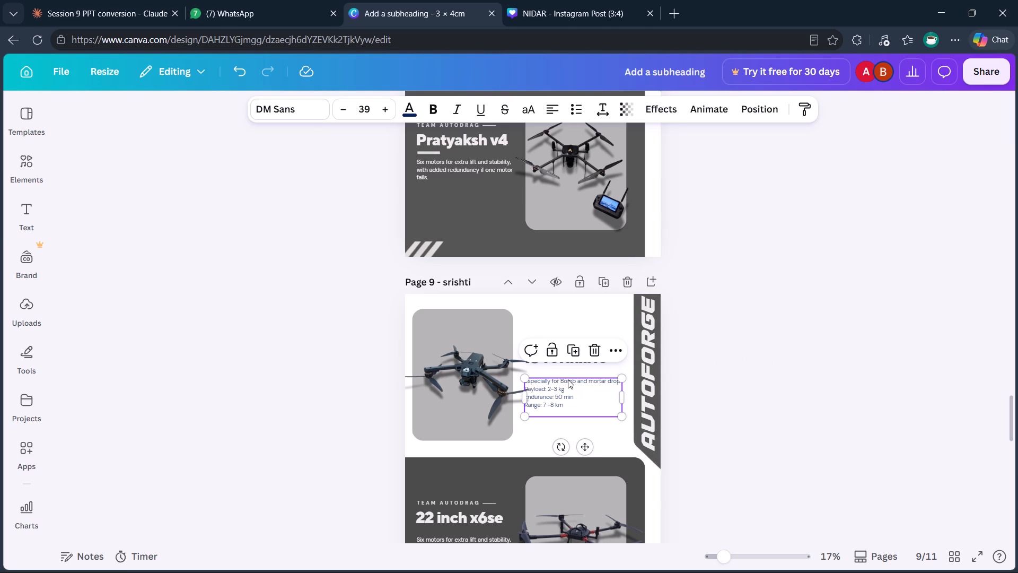
pyautogui.click(568, 379)
pyautogui.click(568, 379)
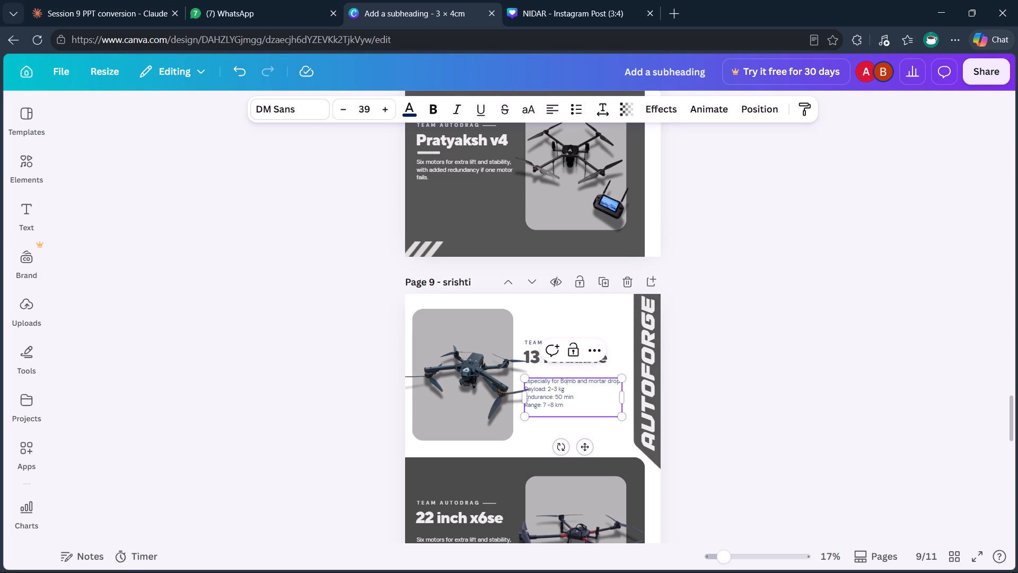
pyautogui.moveTo(610, 382); pyautogui.dragTo(512, 374)
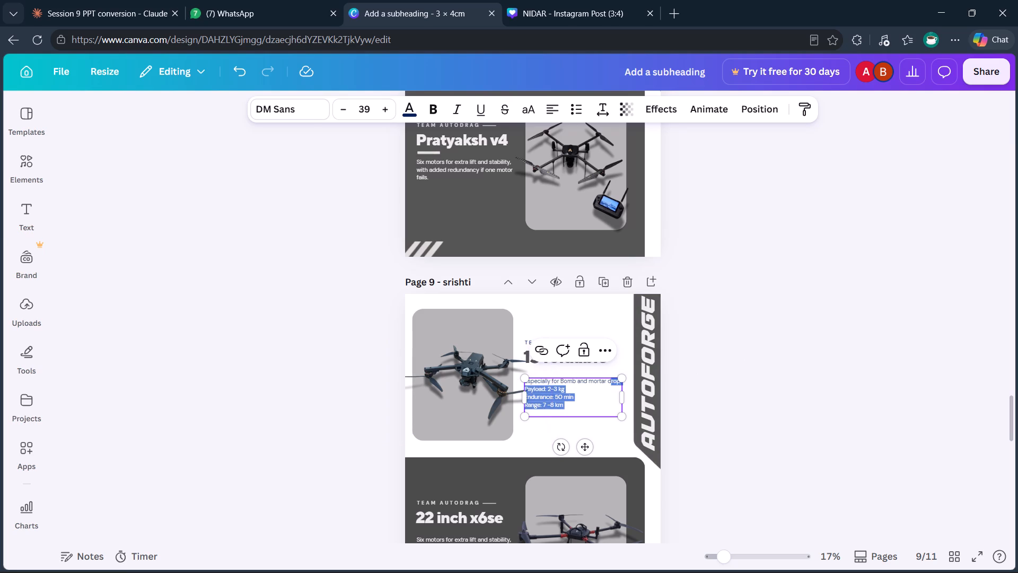
pyautogui.click(553, 394)
pyautogui.moveTo(604, 382); pyautogui.dragTo(519, 380)
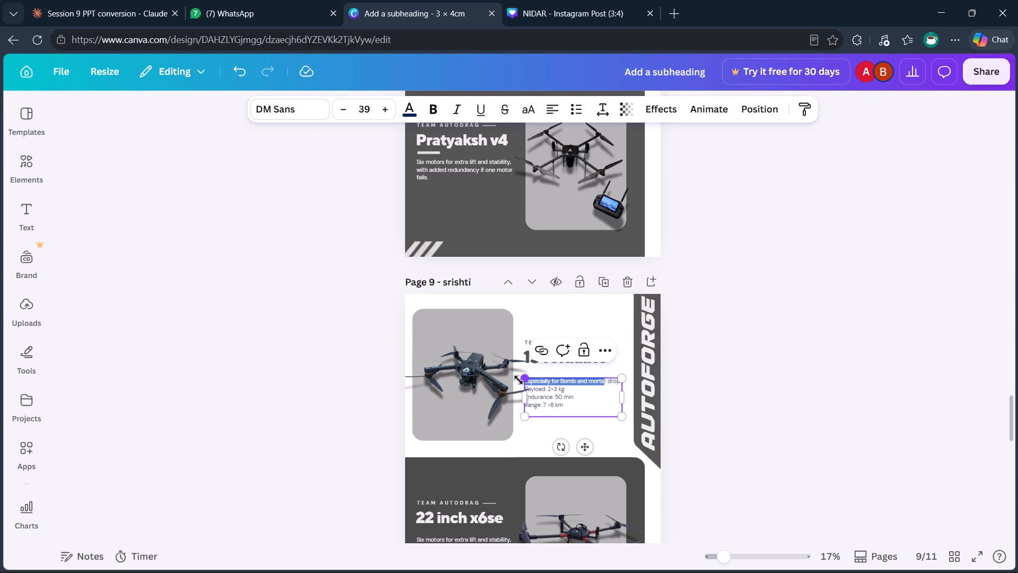
pyautogui.press('BackSpace')
pyautogui.doubleClick(547, 382)
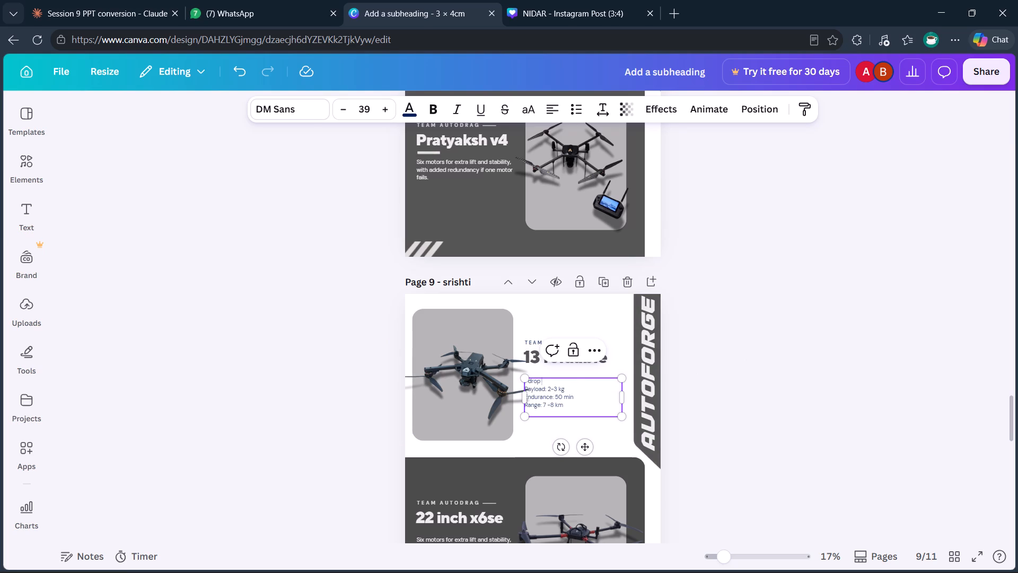
pyautogui.press('BackSpace')
pyautogui.press('BackSpace')
pyautogui.press('BackSpace')
pyautogui.press('BackSpace')
pyautogui.press('BackSpace')
pyautogui.press('BackSpace')
pyautogui.press('BackSpace')
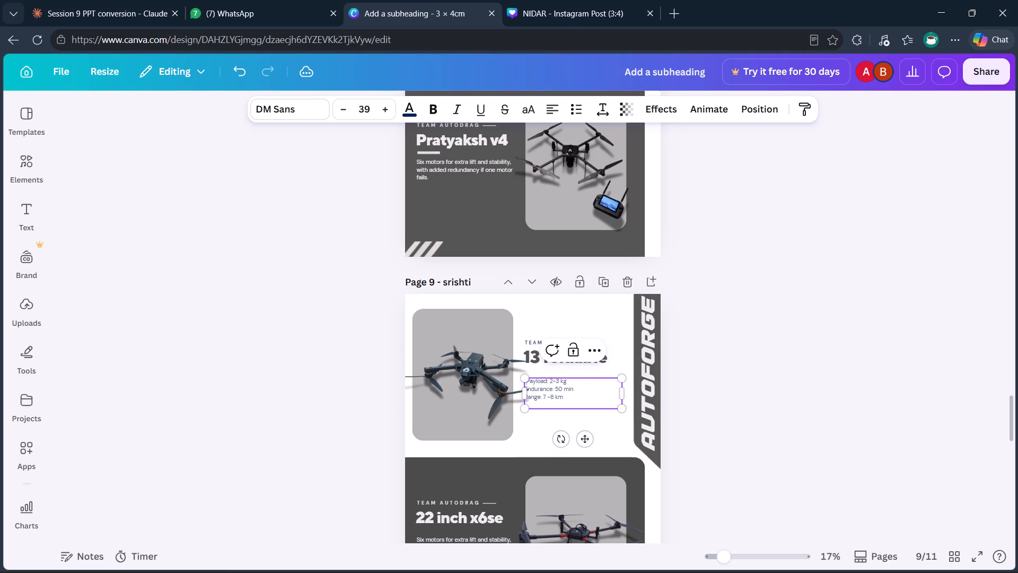
# Insert an empty first line above the payload in the 13 foldable drone's description.
pyautogui.hotkey('shift', 'Return')
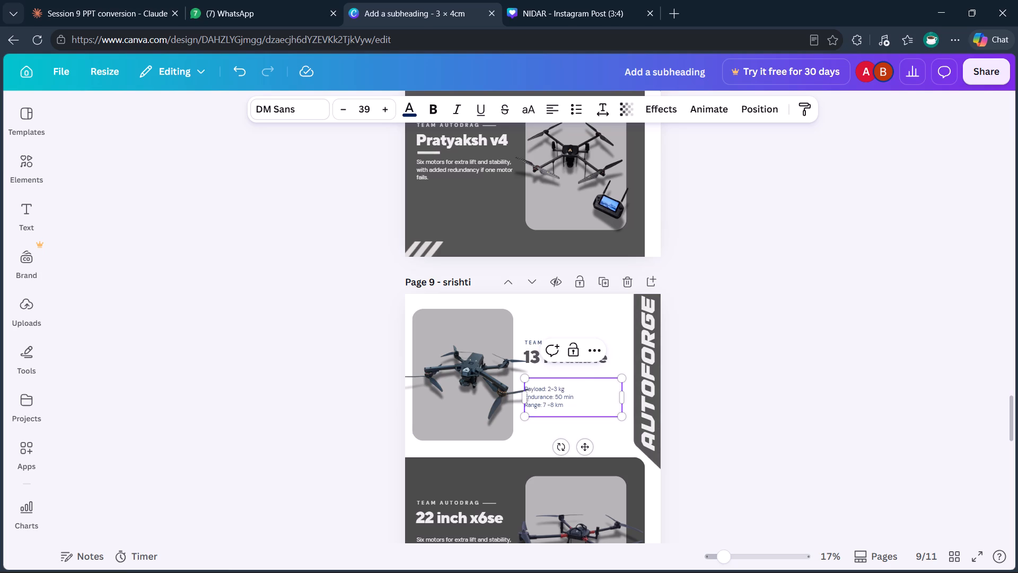
pyautogui.click(548, 383)
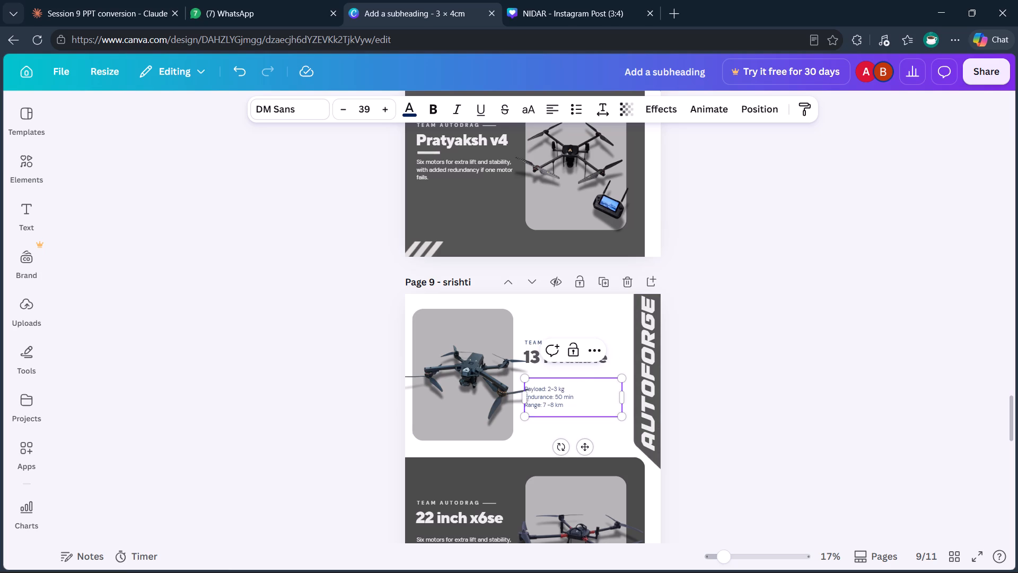
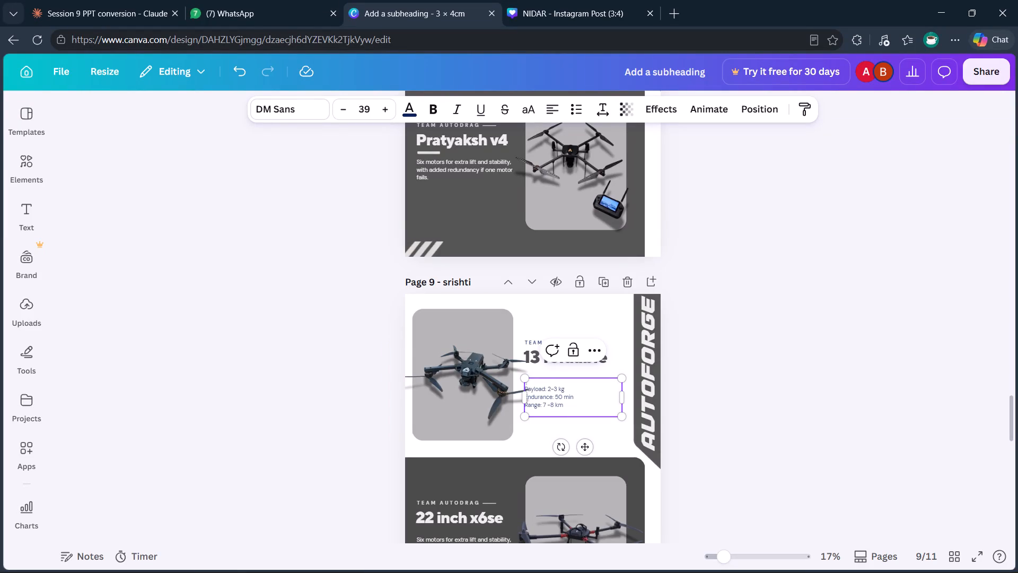
# Enter "Man Pack design (Easy to carry)" as the first line of the 13 foldable drone's description on page 9.
pyautogui.press('m')
pyautogui.write('an')
pyautogui.press('space')
pyautogui.write('ac')
pyautogui.write('k')
pyautogui.press('space')
pyautogui.press('space')
pyautogui.write('desiugn')
pyautogui.press('space')
pyautogui.press('BackSpace')
pyautogui.press('BackSpace')
pyautogui.press('BackSpace')
pyautogui.press('BackSpace')
pyautogui.write('gn')
pyautogui.press('space')
pyautogui.hotkey('shift', '(')
pyautogui.write('to carry')
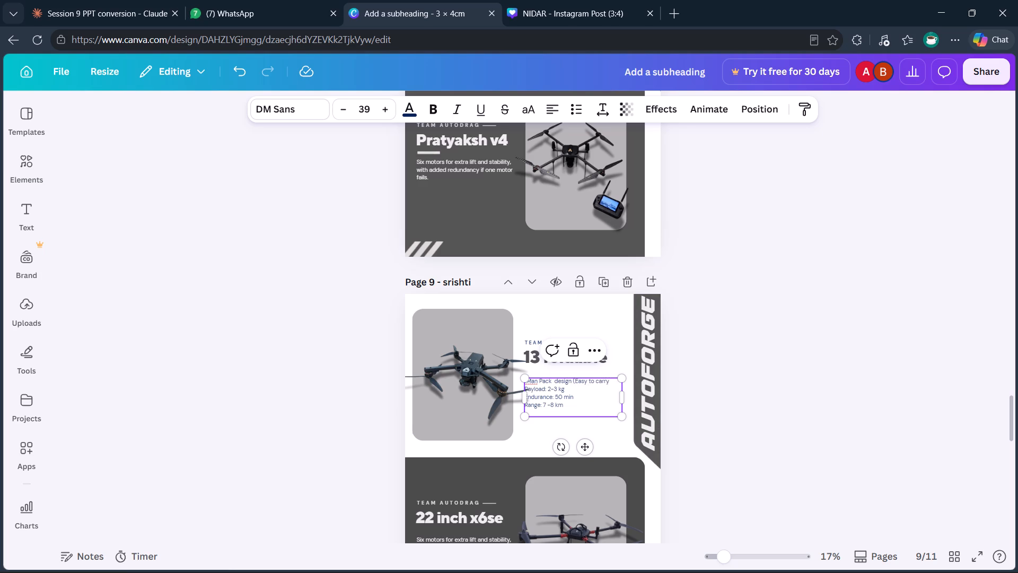
pyautogui.hotkey('shift', ')')
pyautogui.click(747, 317)
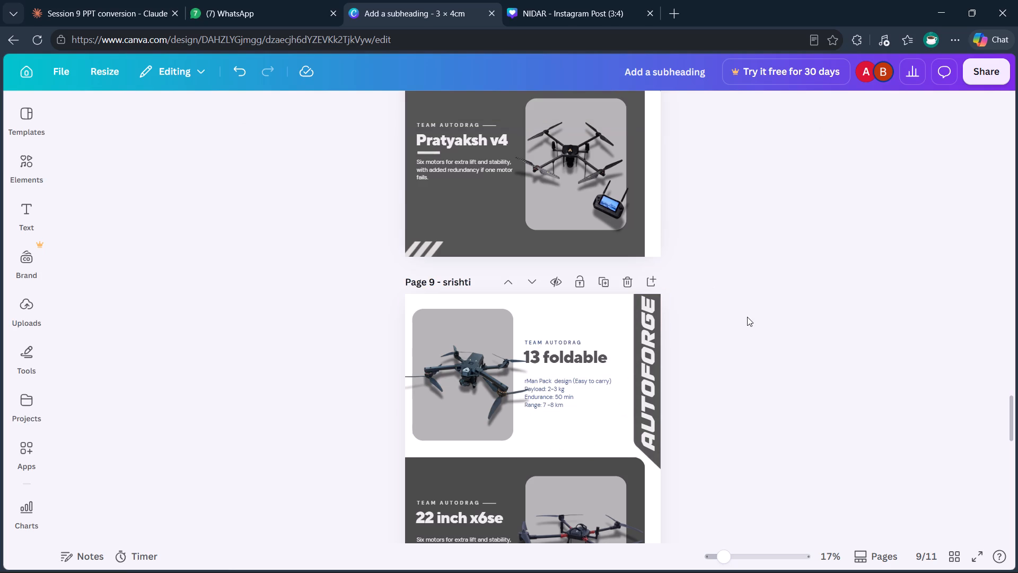
# Remove the stray letter "r" before "Man Pack" in the 13 foldable drone's description.
pyautogui.click(541, 383)
pyautogui.click(536, 381)
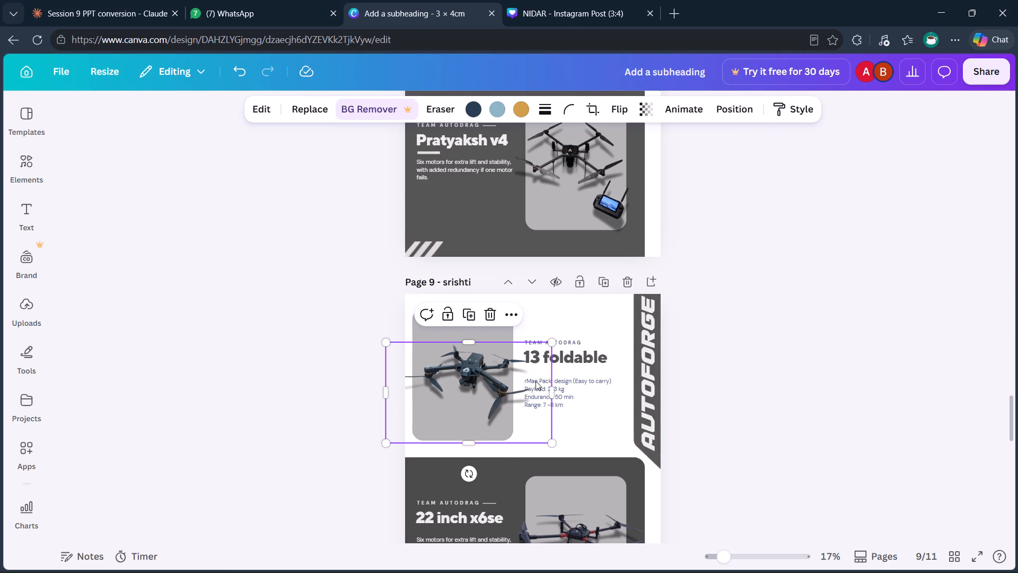
pyautogui.click(581, 401)
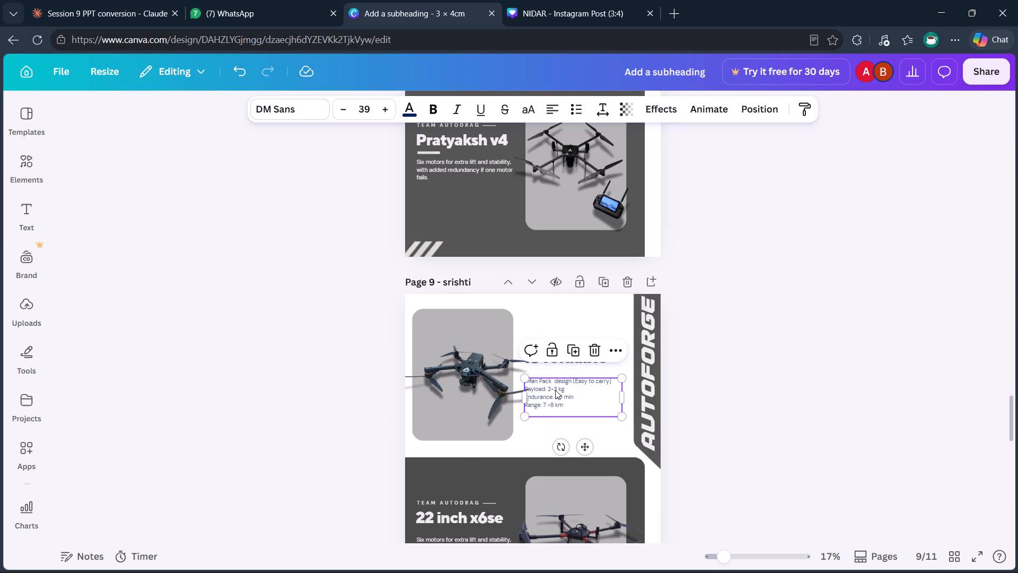
pyautogui.click(555, 390)
pyautogui.click(538, 381)
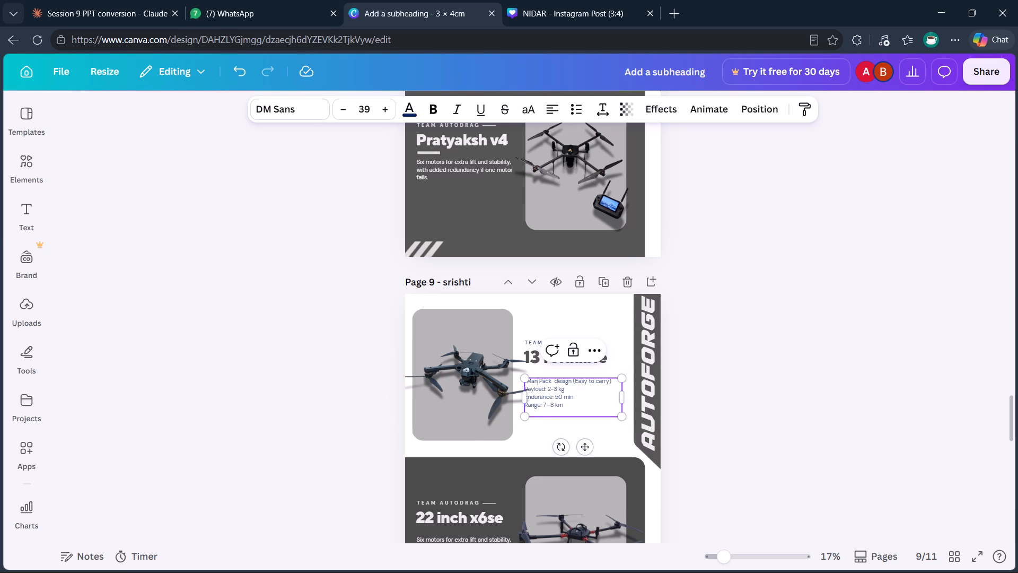
pyautogui.press('Left')
pyautogui.press('Left')
pyautogui.press('Left')
pyautogui.press('BackSpace')
pyautogui.click(672, 409)
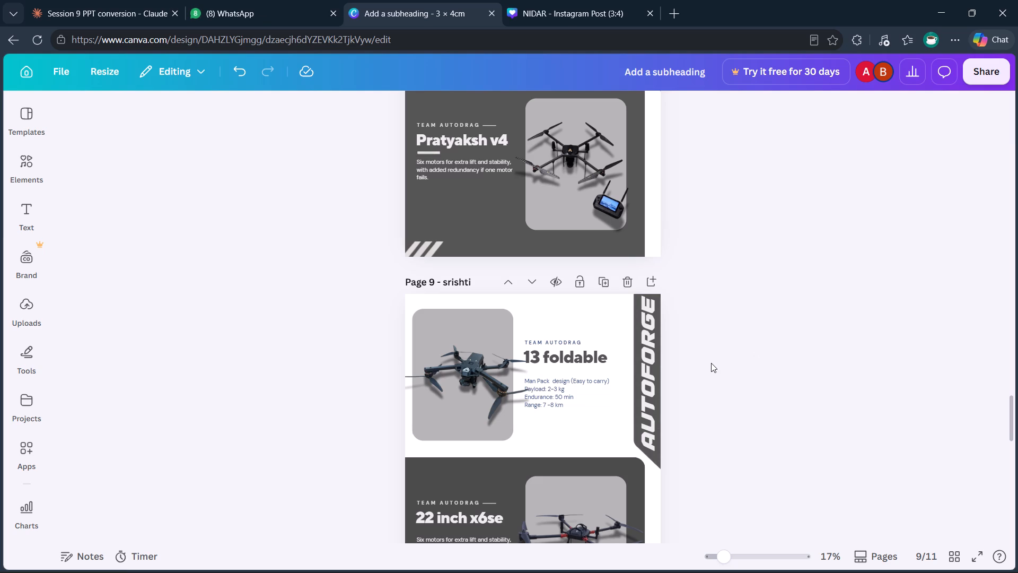
# Delete page 11, which holds only the black flying-wing aircraft image.
pyautogui.scroll(2, 669, 325)
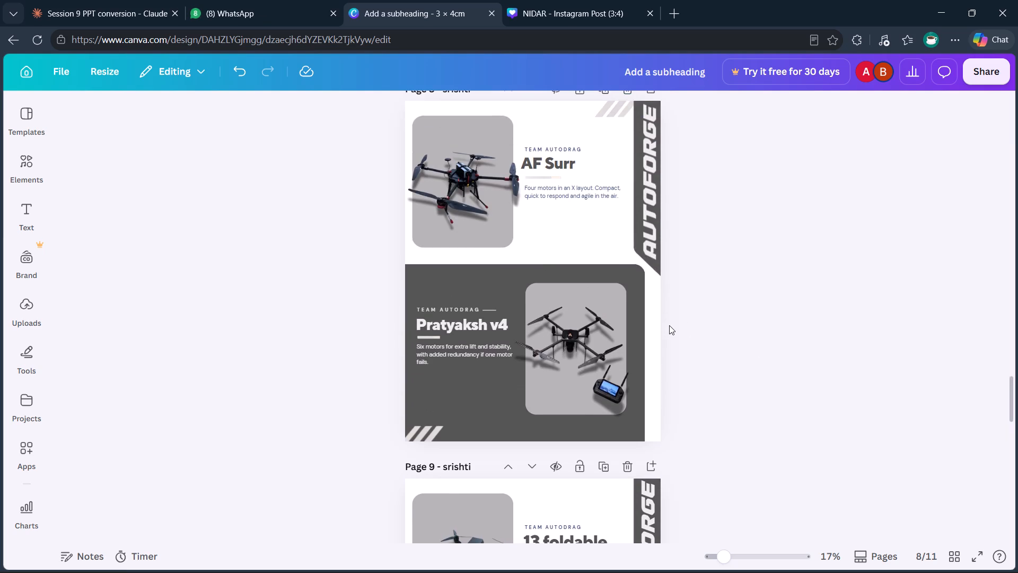
pyautogui.scroll(1, 669, 325)
pyautogui.scroll(-4, 669, 325)
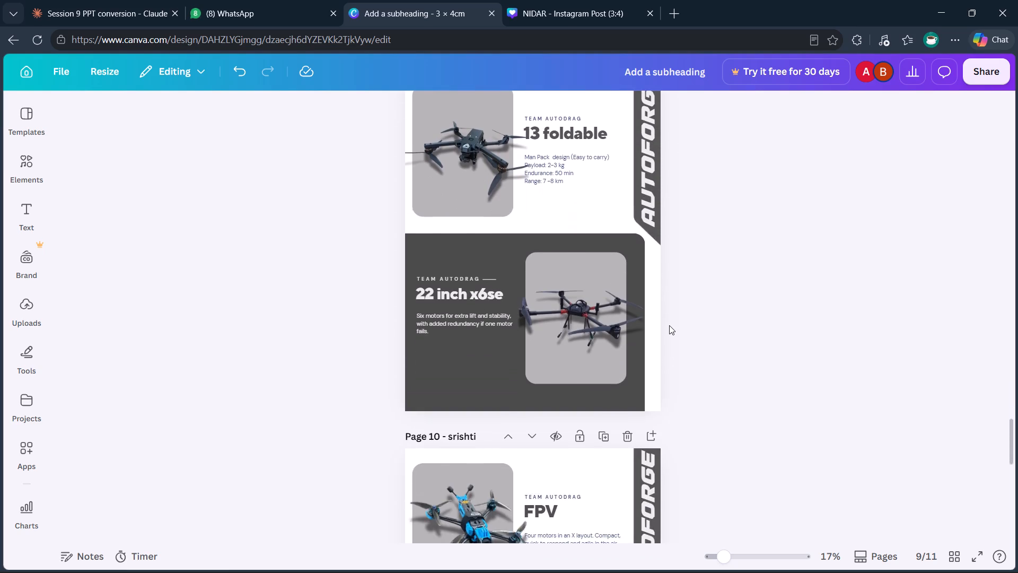
pyautogui.scroll(-5, 669, 325)
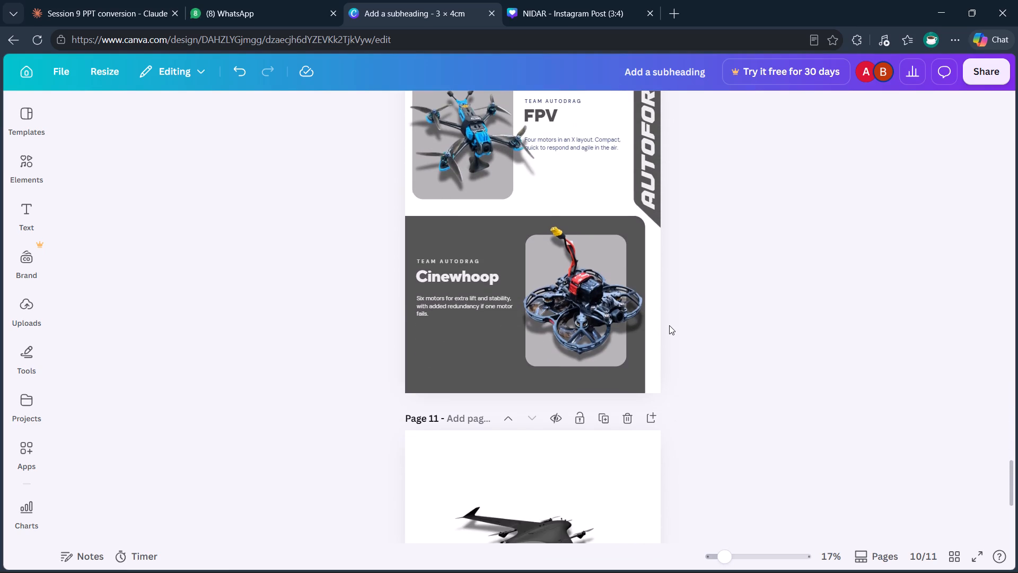
pyautogui.scroll(-5, 669, 325)
pyautogui.click(549, 259)
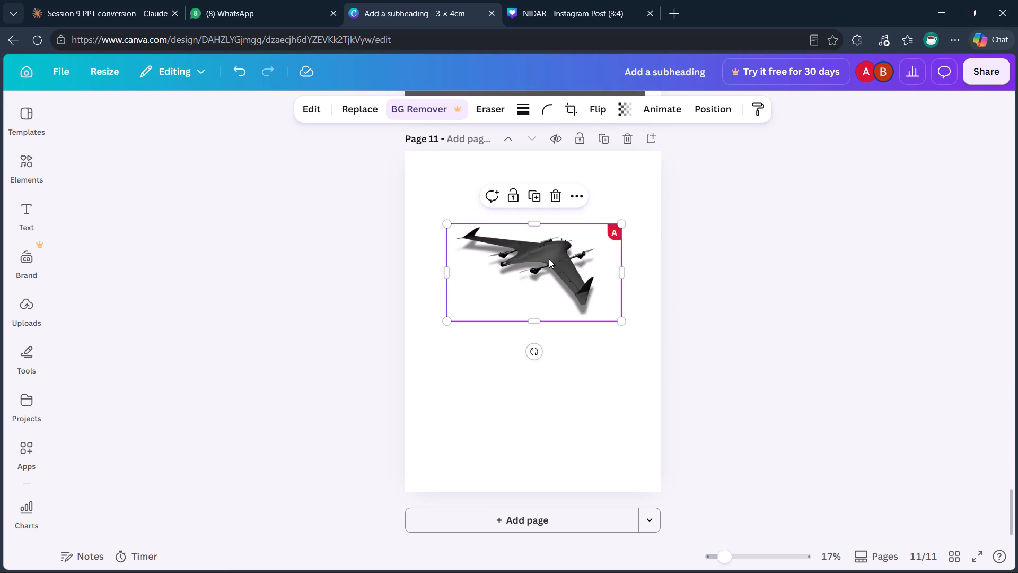
pyautogui.click(632, 133)
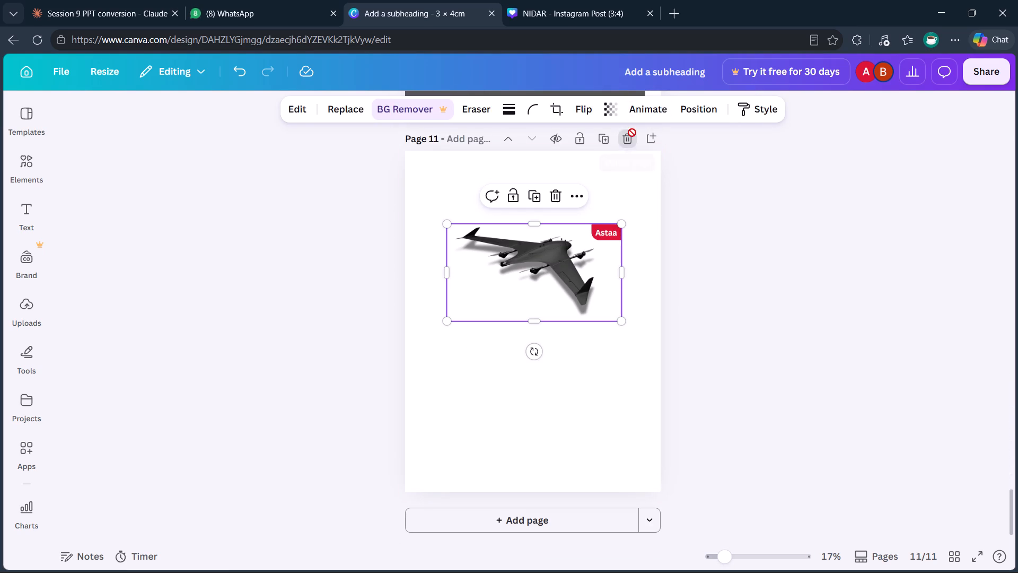
# Look through the brochure pages to review the drone descriptions and see which entries still carry placeholder text.
pyautogui.scroll(2, 566, 225)
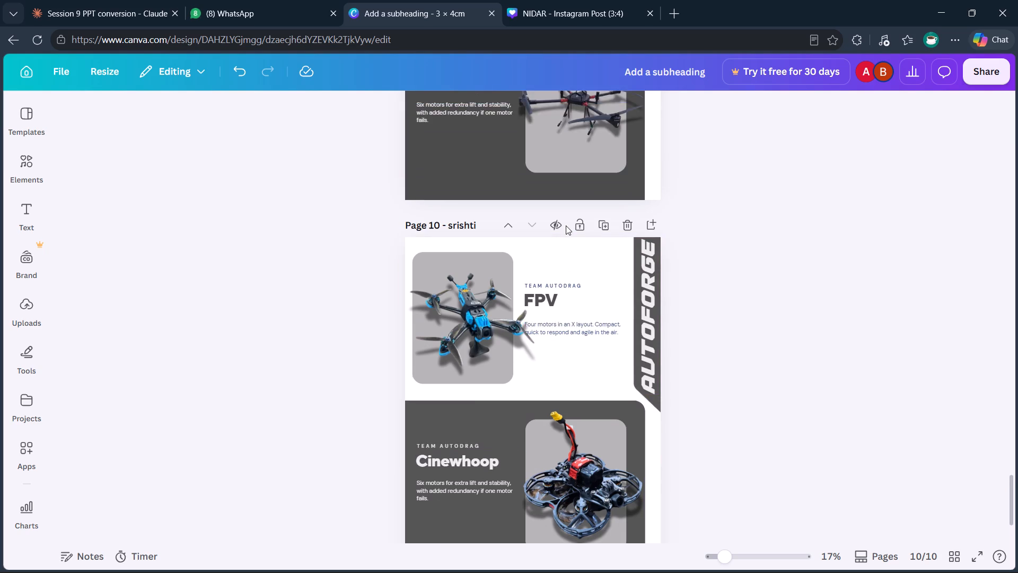
pyautogui.scroll(6, 566, 225)
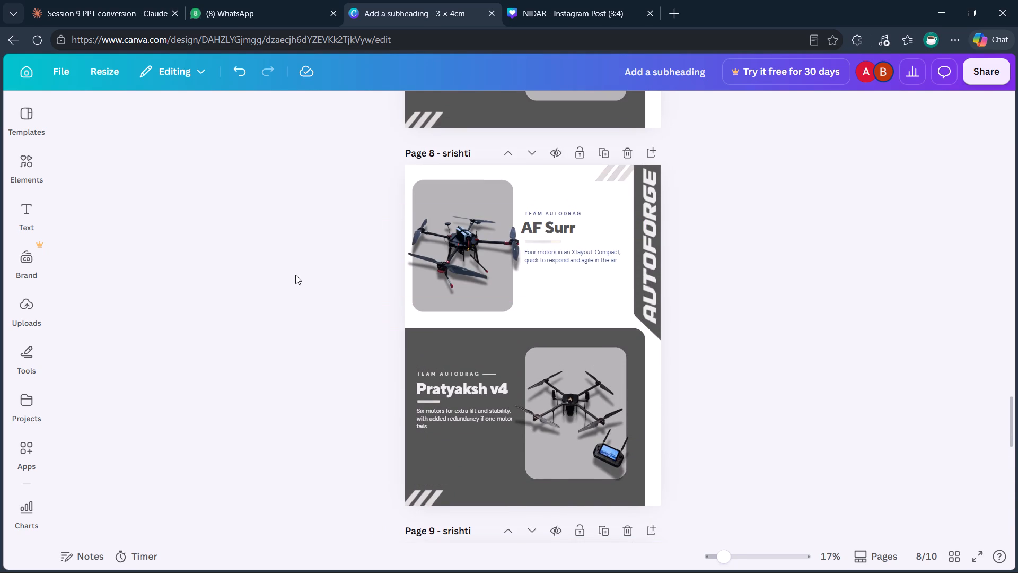
pyautogui.scroll(17, 216, 257)
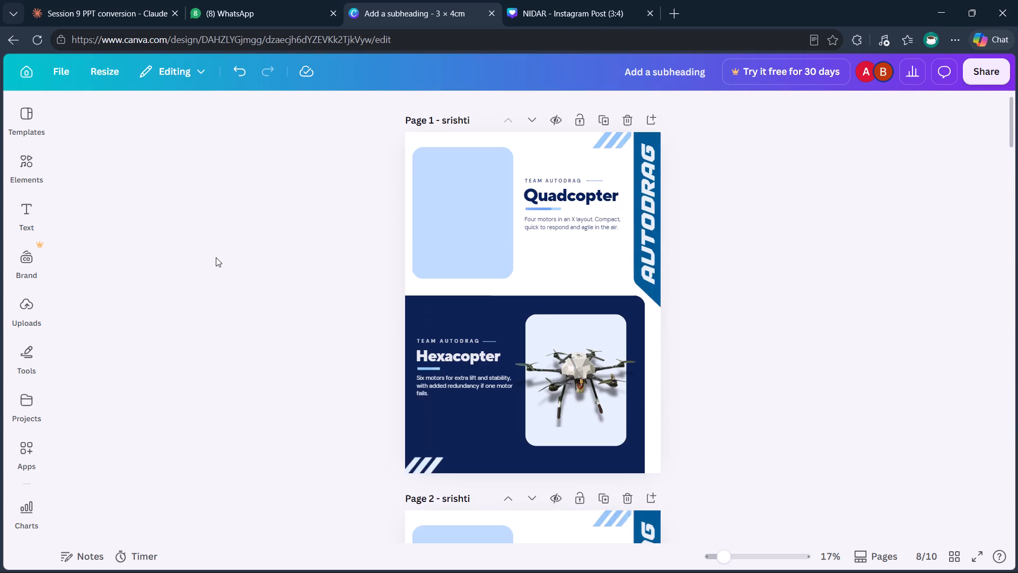
pyautogui.scroll(-4, 555, 372)
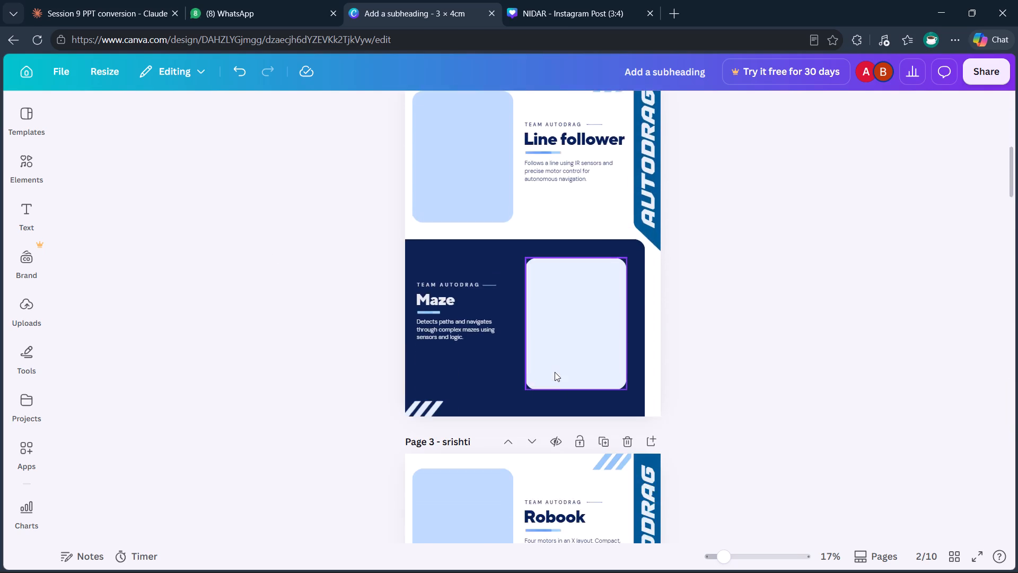
pyautogui.scroll(-4, 555, 372)
pyautogui.scroll(6, 555, 372)
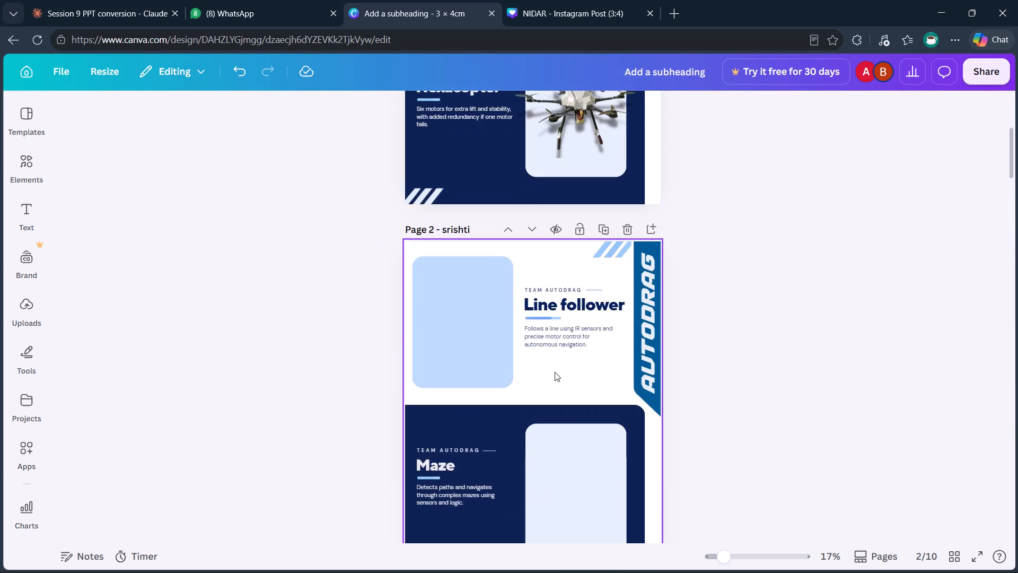
pyautogui.scroll(3, 555, 372)
pyautogui.scroll(-10, 555, 372)
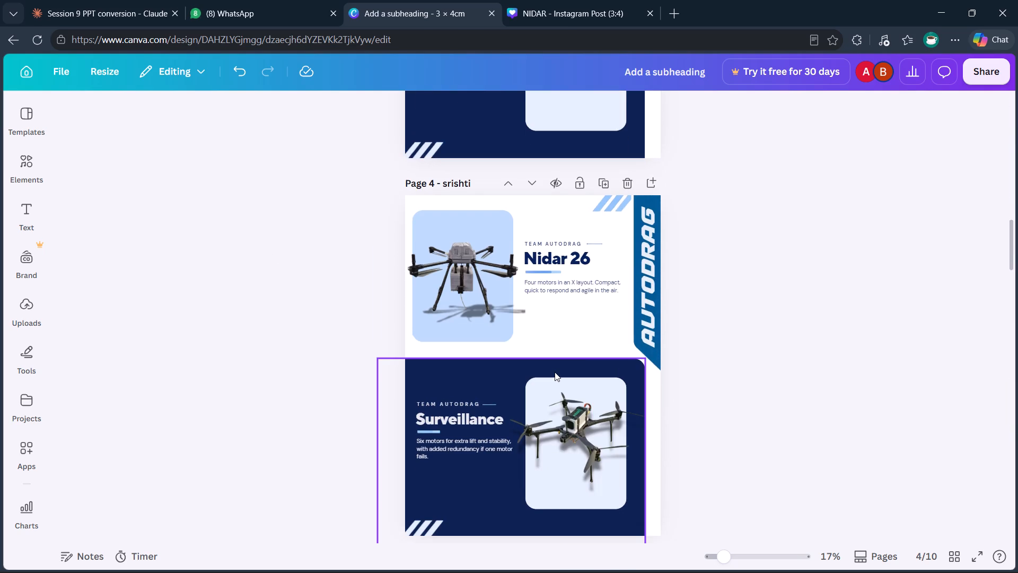
pyautogui.scroll(-5, 555, 372)
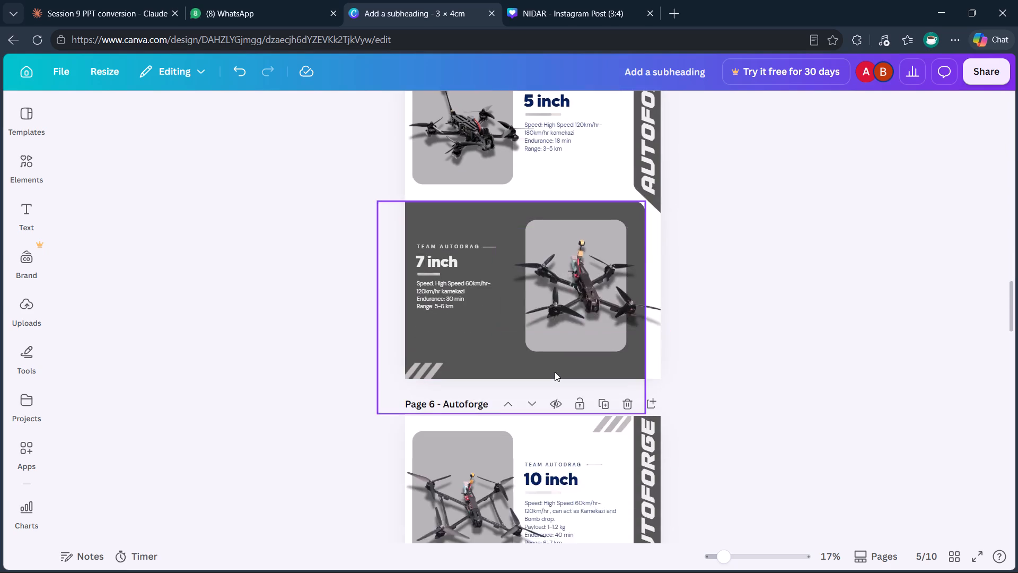
pyautogui.scroll(-5, 555, 372)
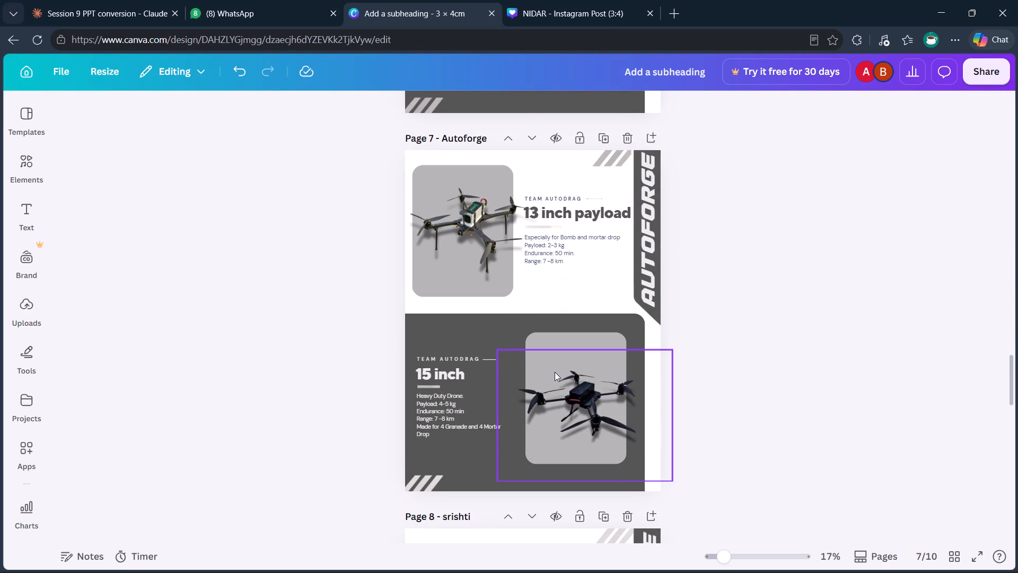
pyautogui.scroll(-1, 555, 372)
pyautogui.scroll(5, 555, 372)
pyautogui.scroll(-2, 555, 372)
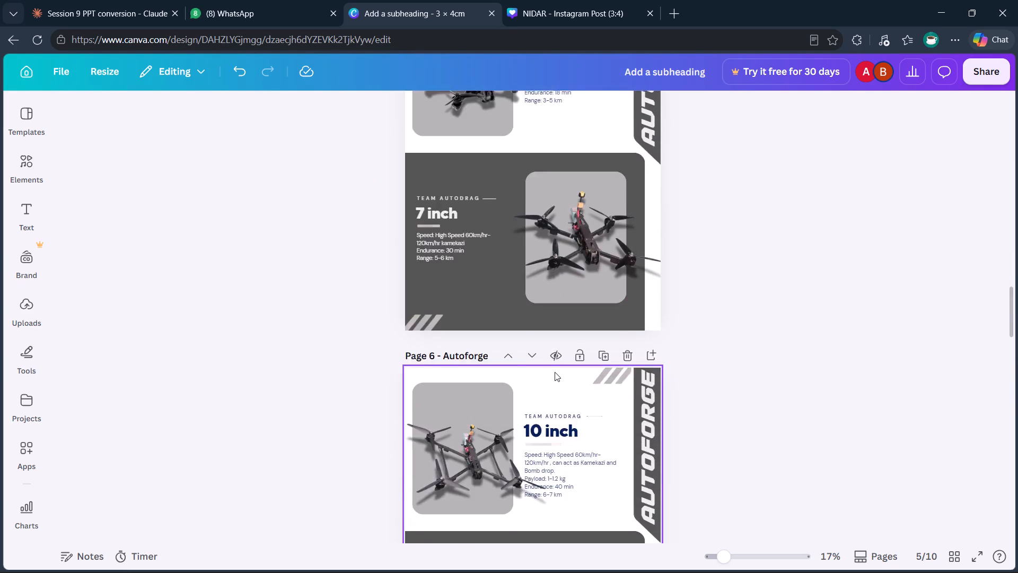
pyautogui.scroll(-2, 555, 372)
pyautogui.scroll(1, 555, 372)
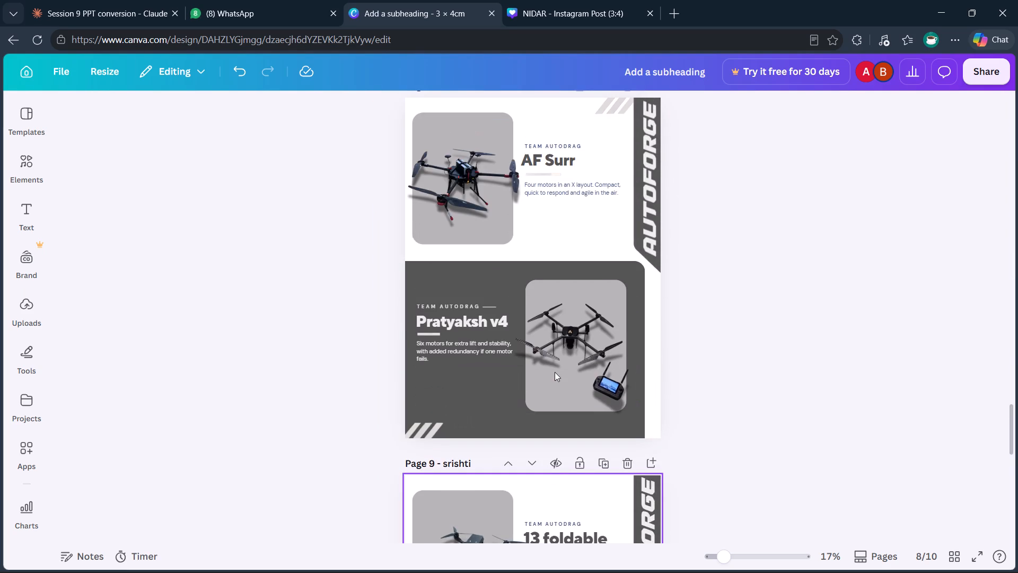
pyautogui.scroll(1, 555, 372)
pyautogui.scroll(-3, 555, 372)
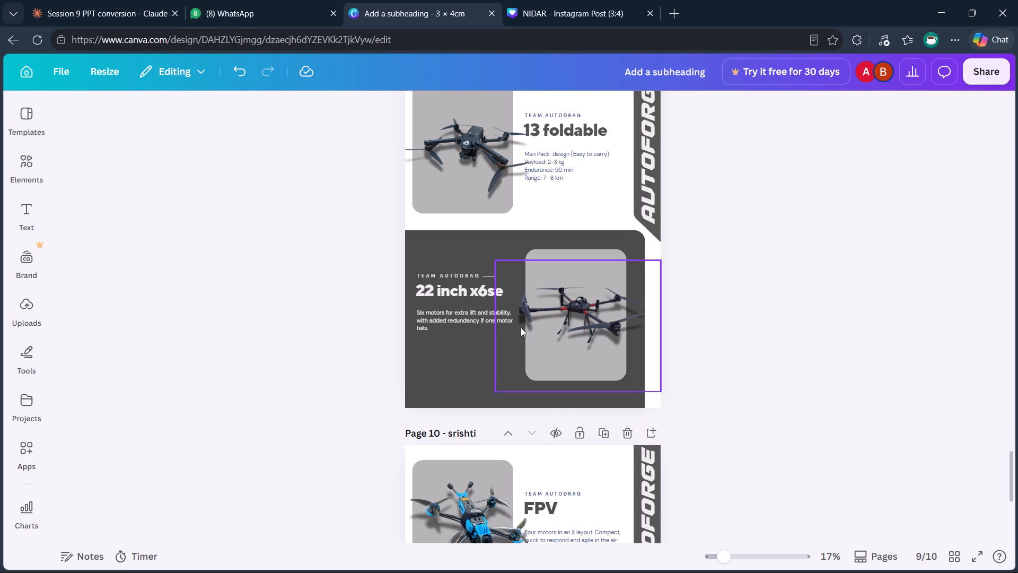
pyautogui.scroll(-2, 521, 327)
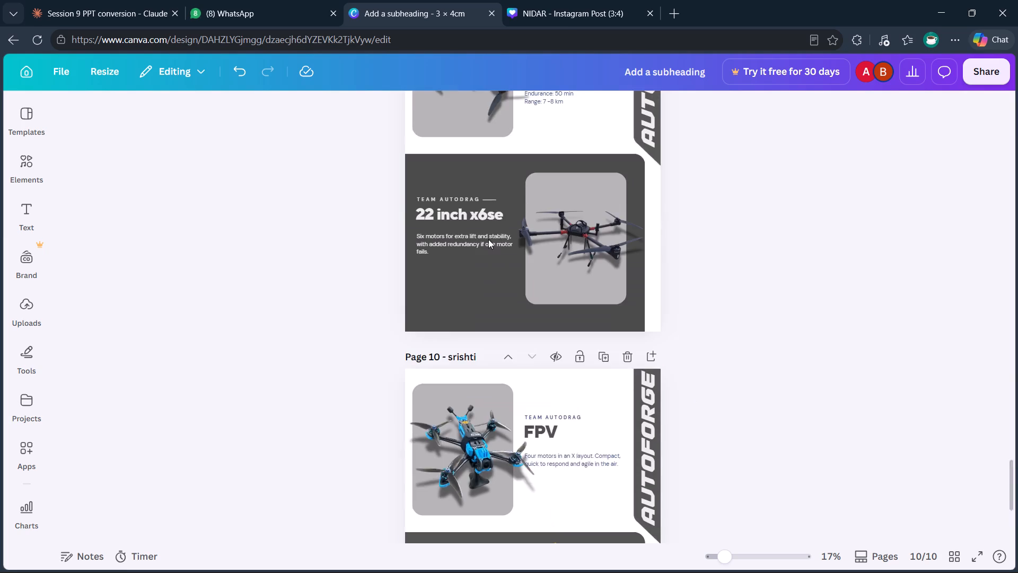
pyautogui.scroll(3, 488, 239)
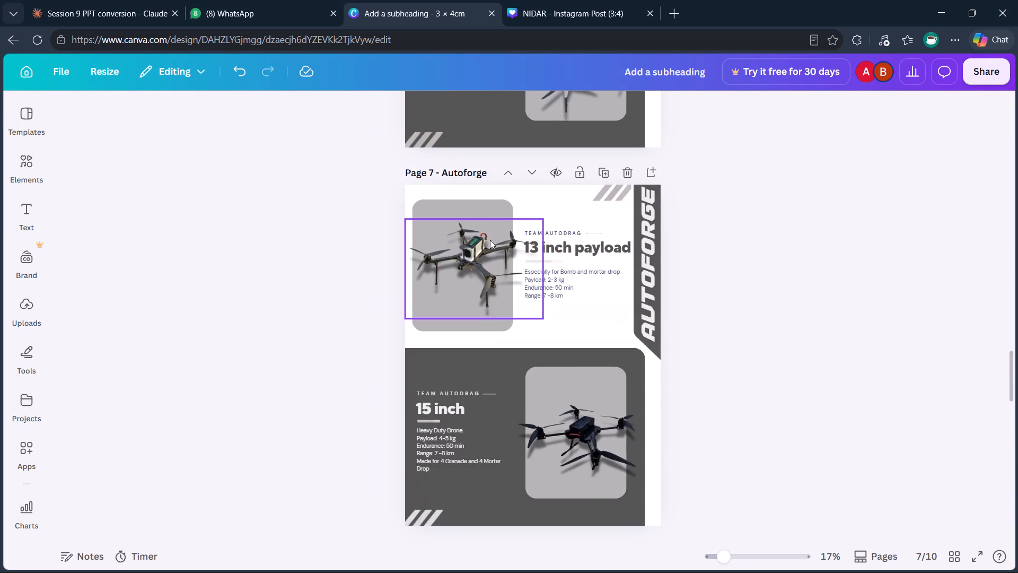
pyautogui.scroll(3, 489, 223)
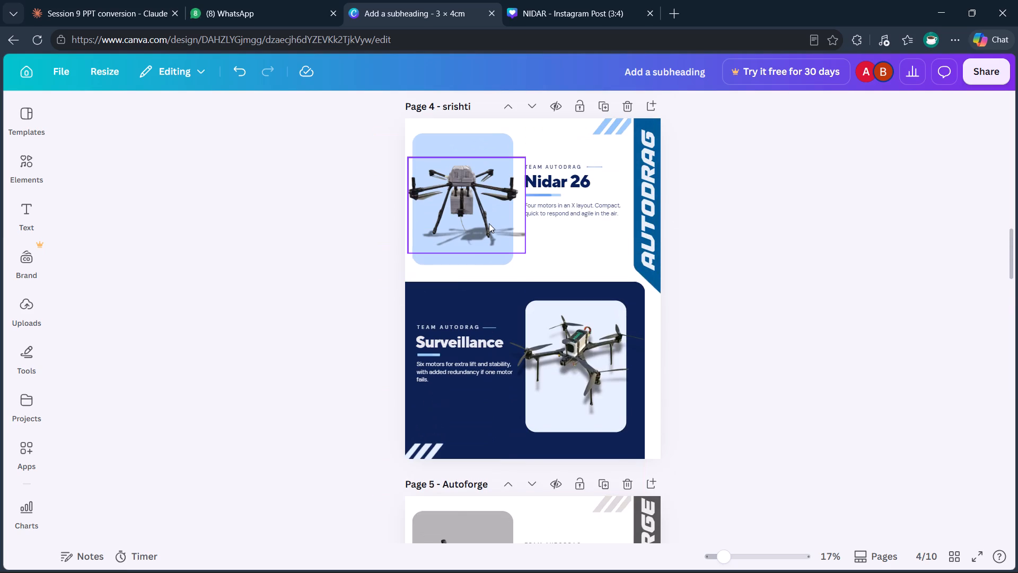
pyautogui.scroll(3, 489, 223)
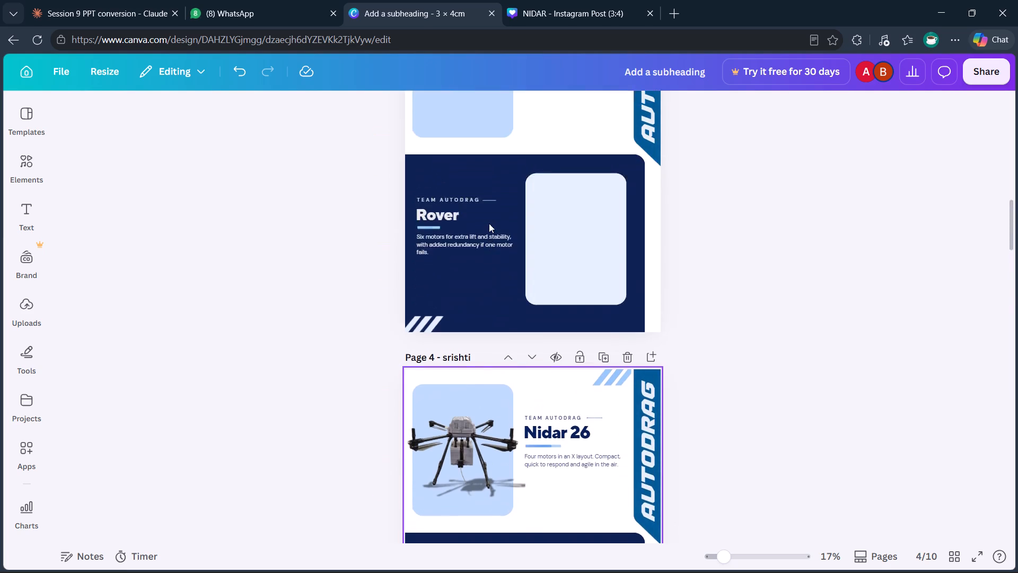
pyautogui.scroll(1, 489, 223)
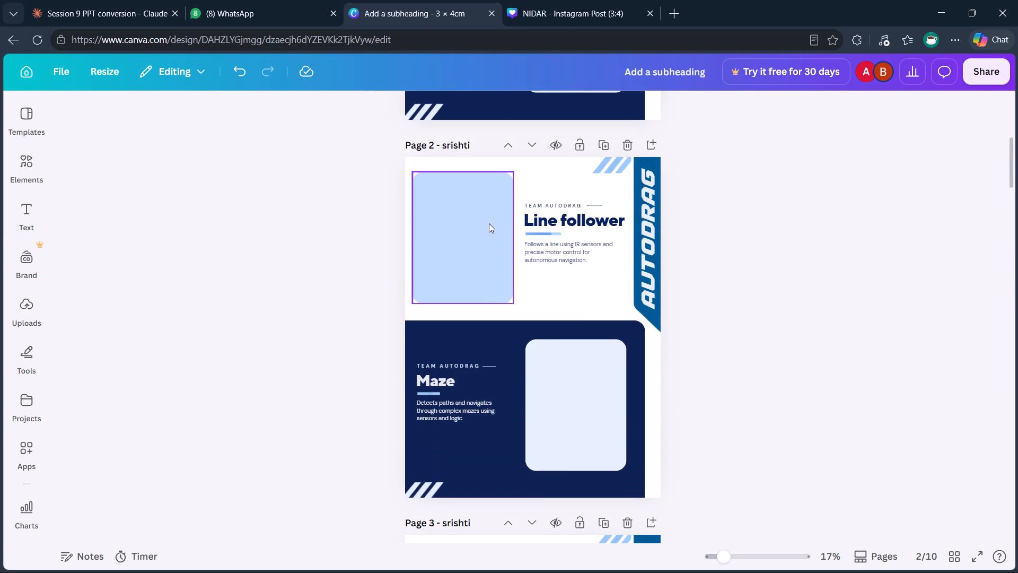
pyautogui.click(489, 223)
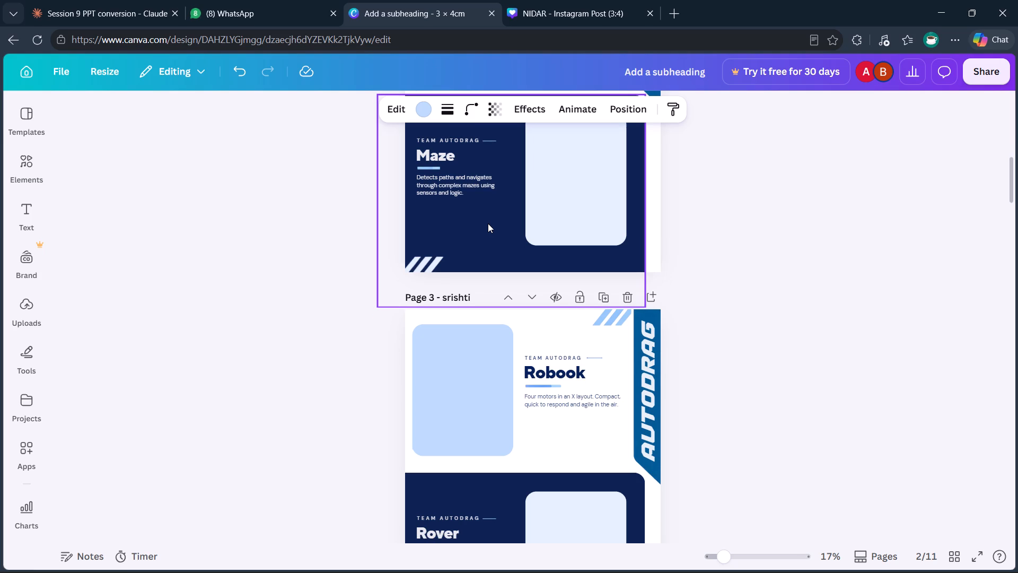
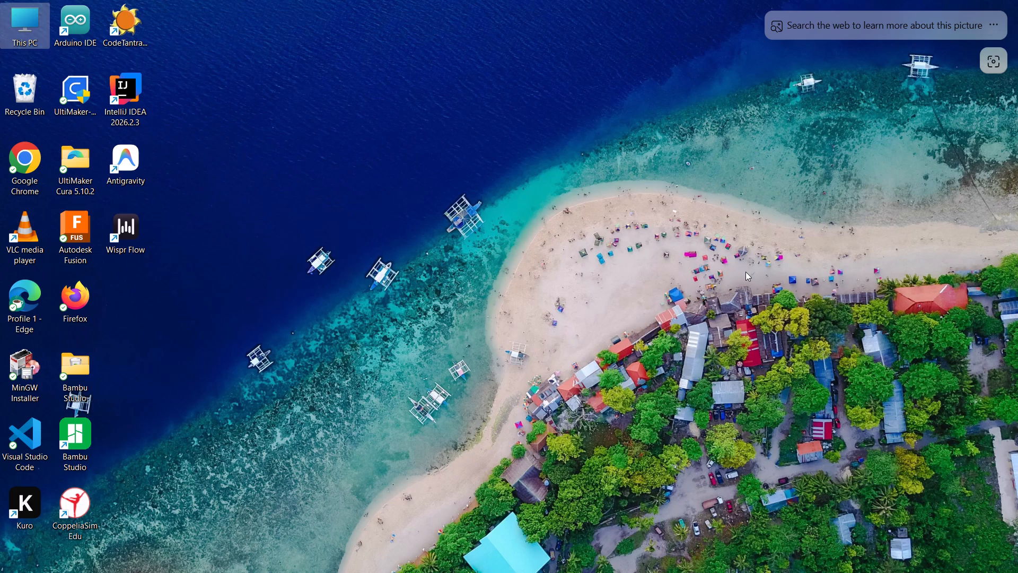
# Return to the Canva brochure and copy the full four-line description of the 13 foldable drone on page 9.
pyautogui.click(732, 270)
pyautogui.scroll(1, 732, 270)
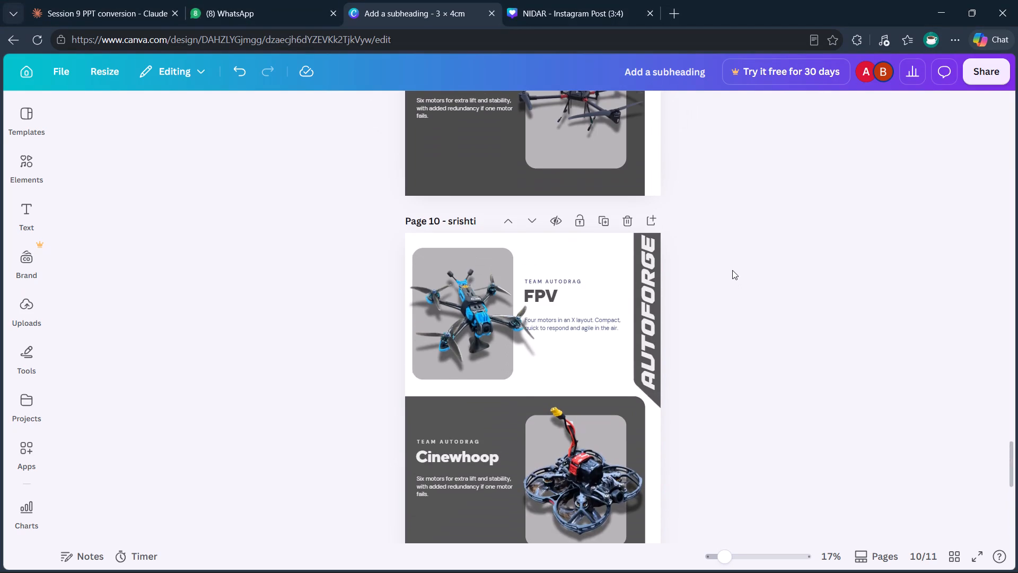
pyautogui.scroll(-1, 477, 351)
pyautogui.scroll(-1, 524, 252)
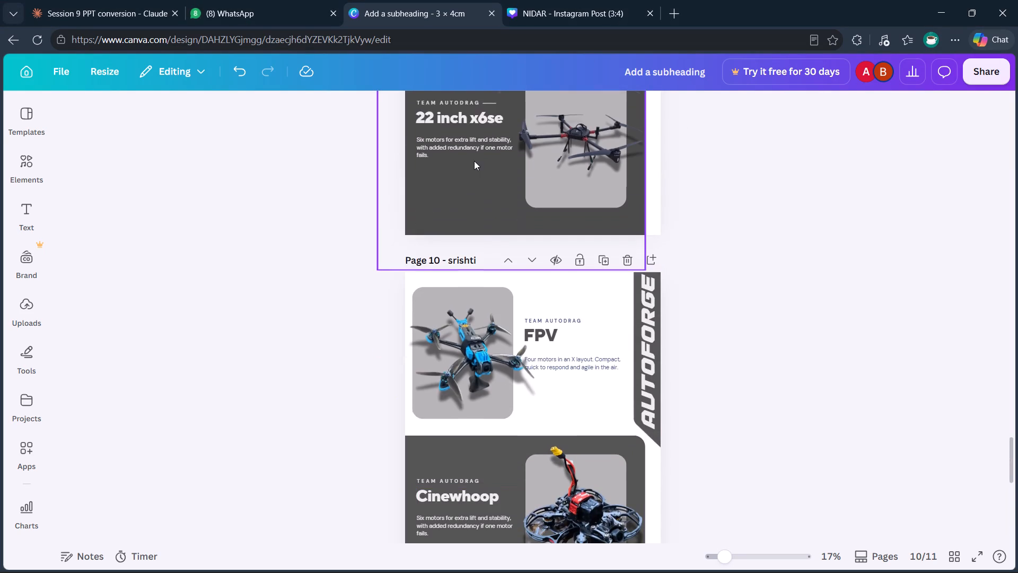
pyautogui.scroll(1, 474, 161)
pyautogui.doubleClick(552, 269)
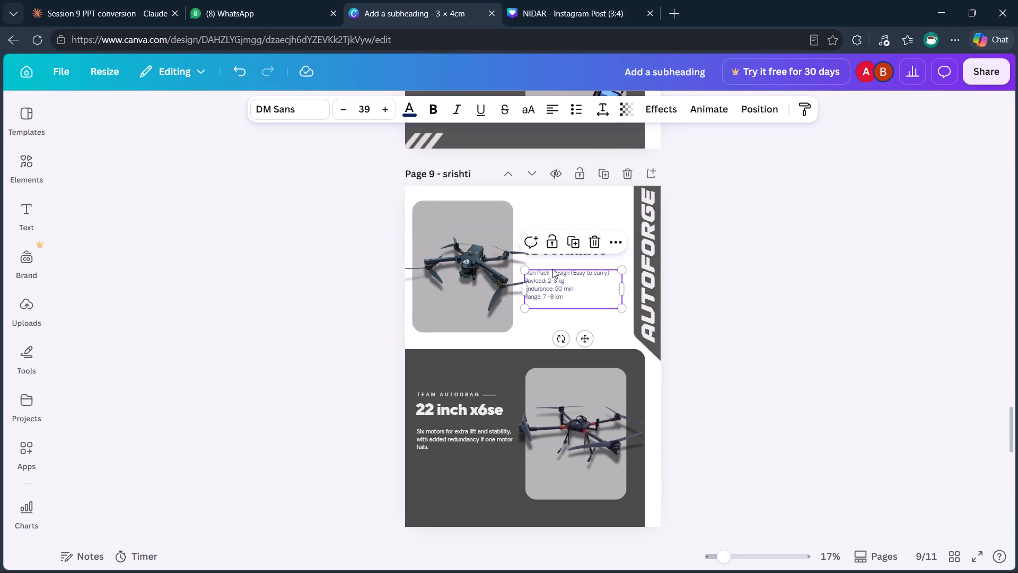
pyautogui.moveTo(568, 298); pyautogui.dragTo(516, 266)
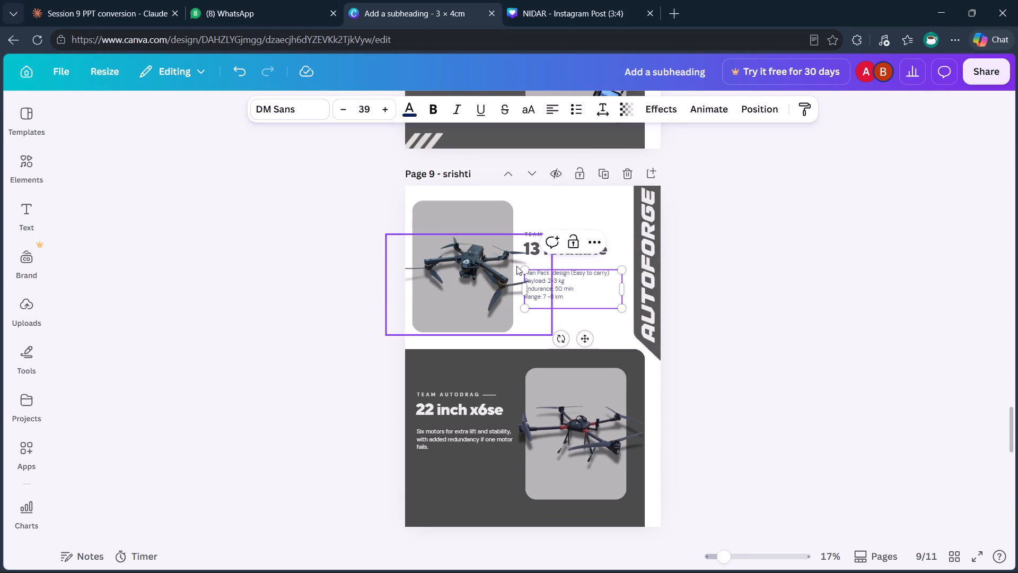
pyautogui.moveTo(516, 266); pyautogui.dragTo(523, 270)
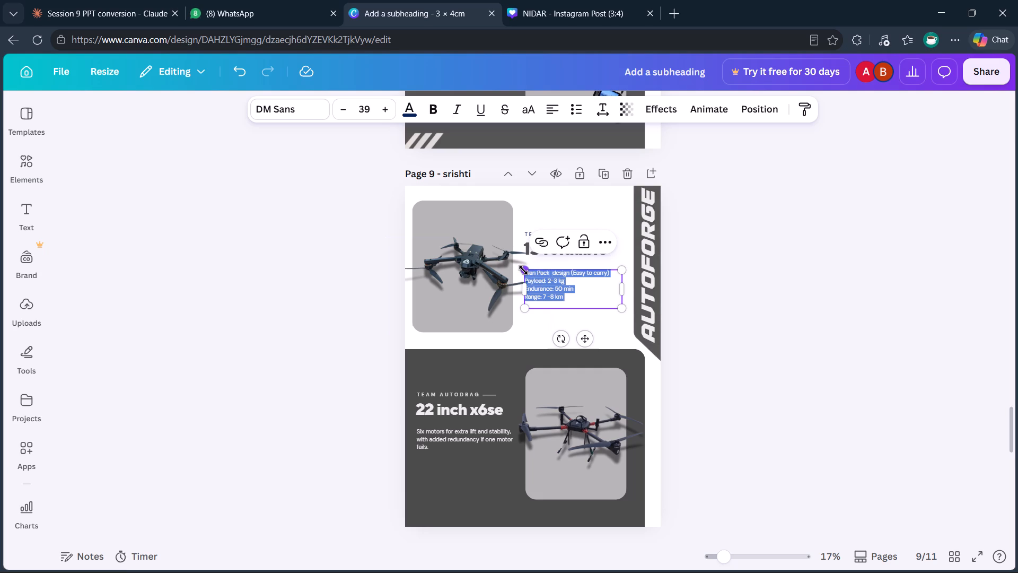
pyautogui.hotkey('ctrl', 'c')
pyautogui.click(523, 270)
# Replace the Cinewhoop's placeholder description on page 10 with the copied Man Pack design, payload, endurance and range lines.
pyautogui.scroll(-2, 583, 361)
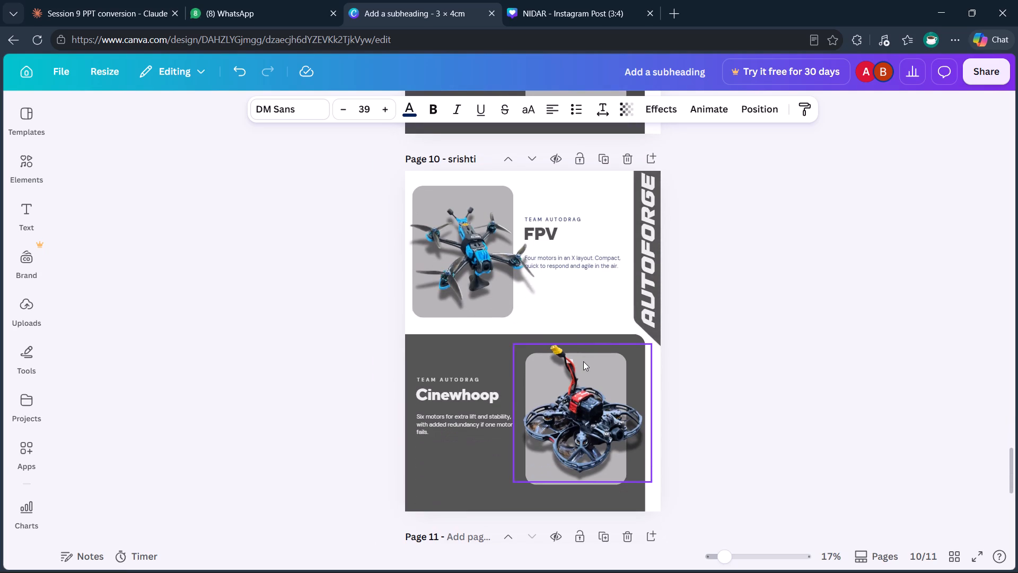
pyautogui.hscroll(-1, 859, 572)
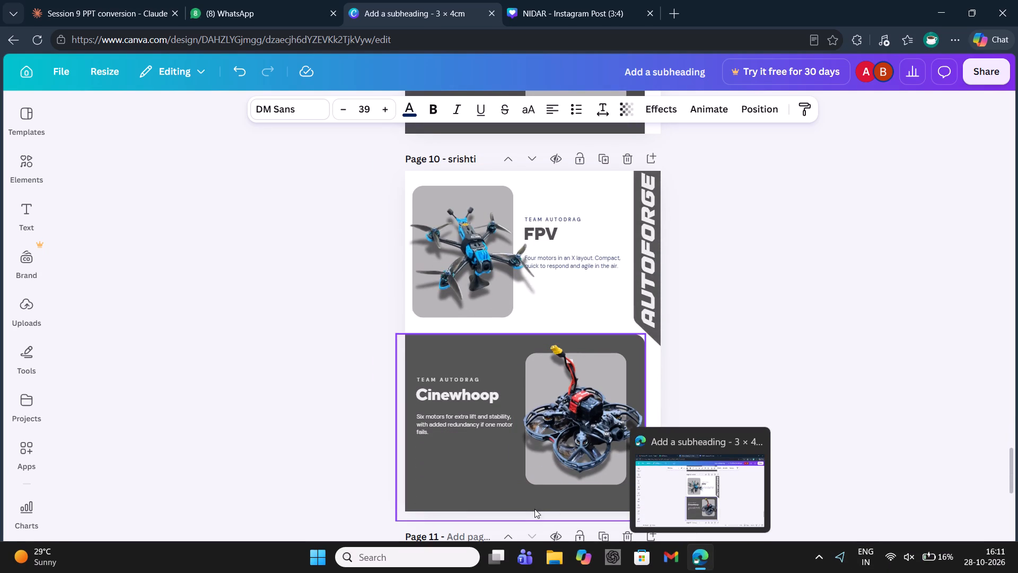
pyautogui.doubleClick(425, 424)
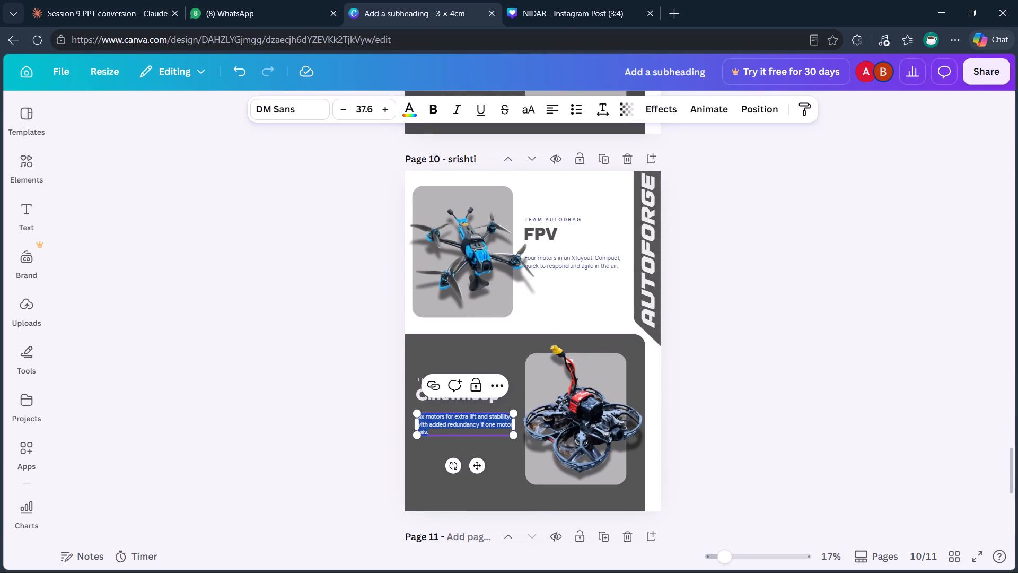
pyautogui.hotkey('ctrl', 'v')
pyautogui.click(458, 438)
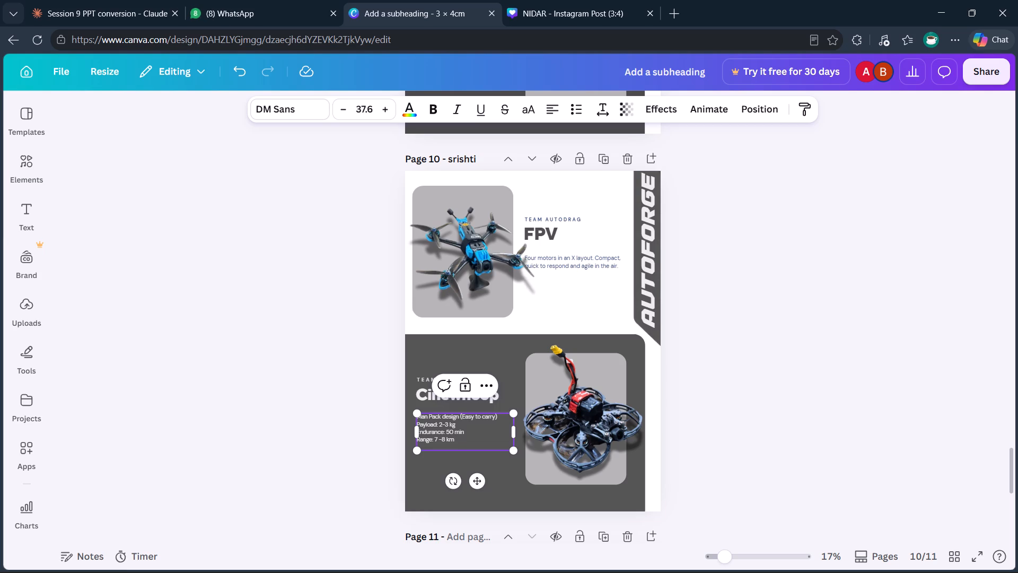
# Set the endurance in the Cinewhoop's description on page 10 to 17 min.
pyautogui.click(465, 433)
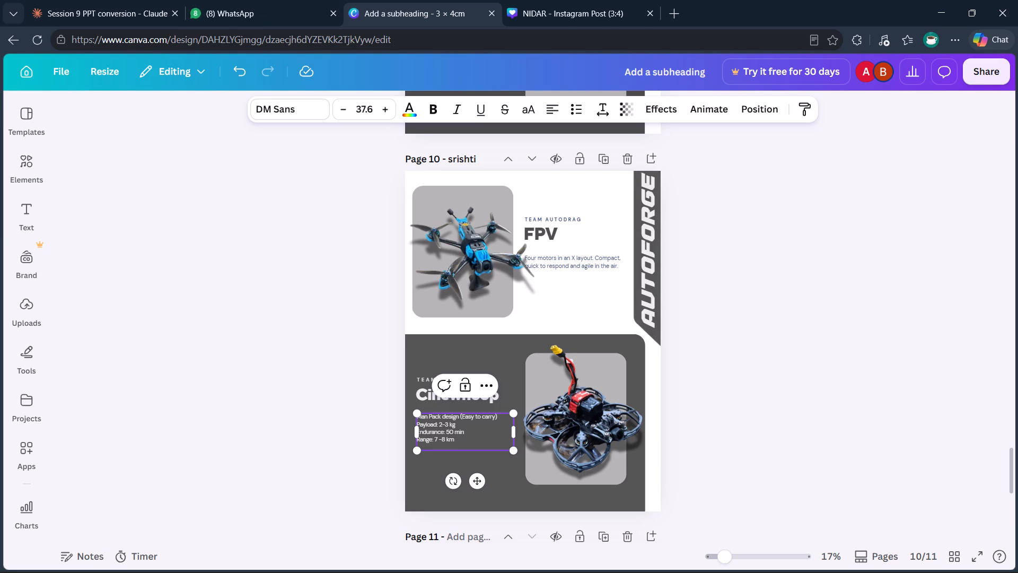
pyautogui.click(454, 441)
pyautogui.hscroll(-2, 456, 440)
pyautogui.click(453, 430)
pyautogui.press('BackSpace')
pyautogui.press('BackSpace')
pyautogui.write('17')
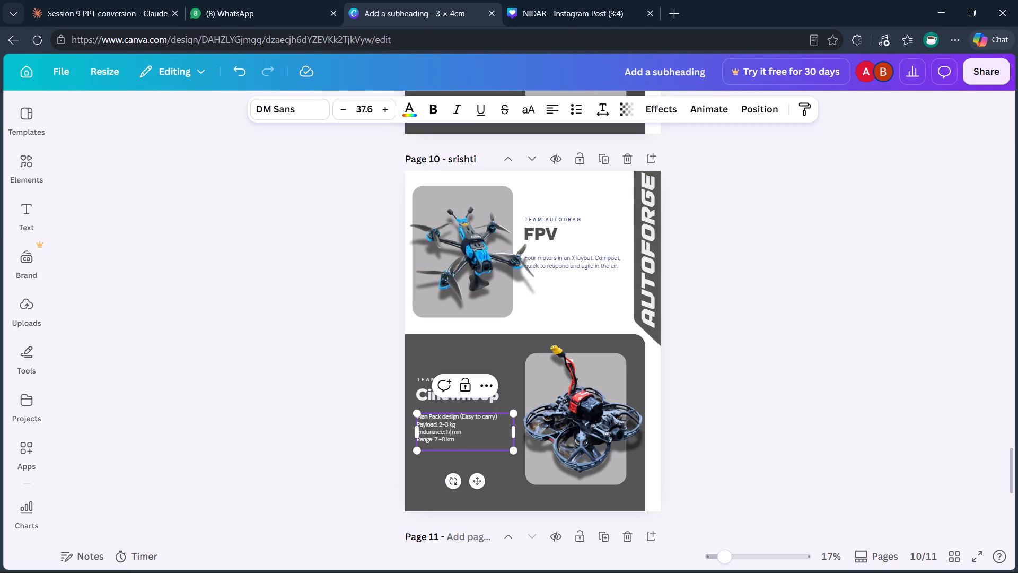
# Set the range in the Cinewhoop's description to 1-2 km.
pyautogui.click(443, 440)
pyautogui.press('Right')
pyautogui.press('BackSpace')
pyautogui.press('BackSpace')
pyautogui.press('BackSpace')
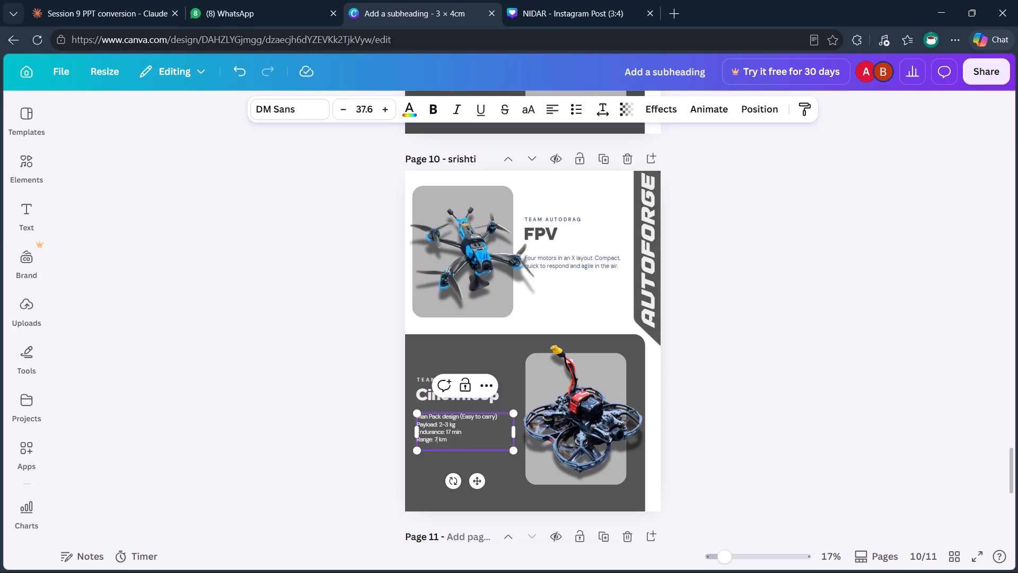
pyautogui.press('BackSpace')
pyautogui.click(445, 439)
pyautogui.write('1-2')
pyautogui.press('BackSpace')
pyautogui.press('BackSpace')
pyautogui.press('BackSpace')
pyautogui.press('Left')
pyautogui.press('Left')
pyautogui.press('Left')
pyautogui.press('Left')
pyautogui.write('1-2')
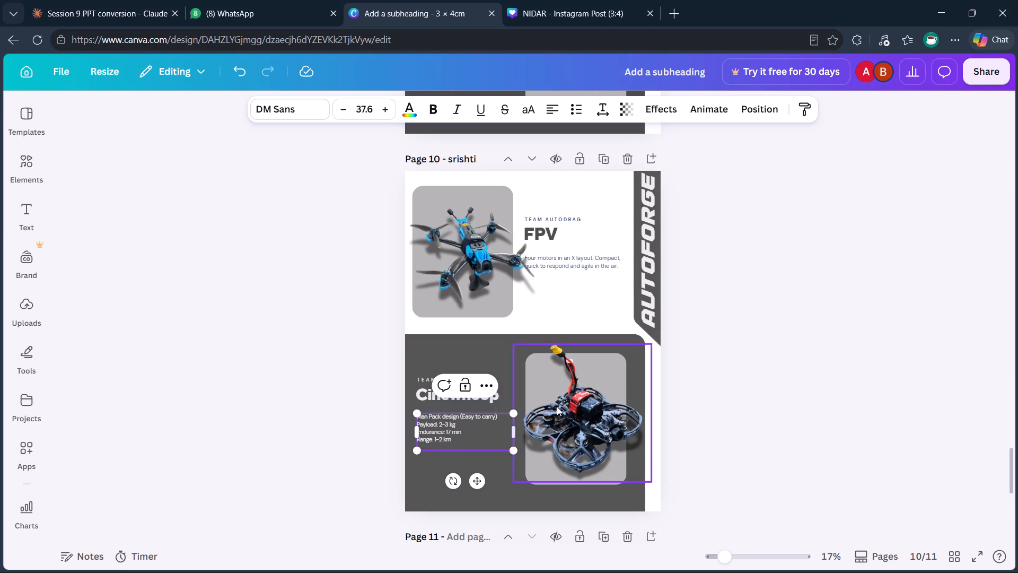
pyautogui.click(680, 380)
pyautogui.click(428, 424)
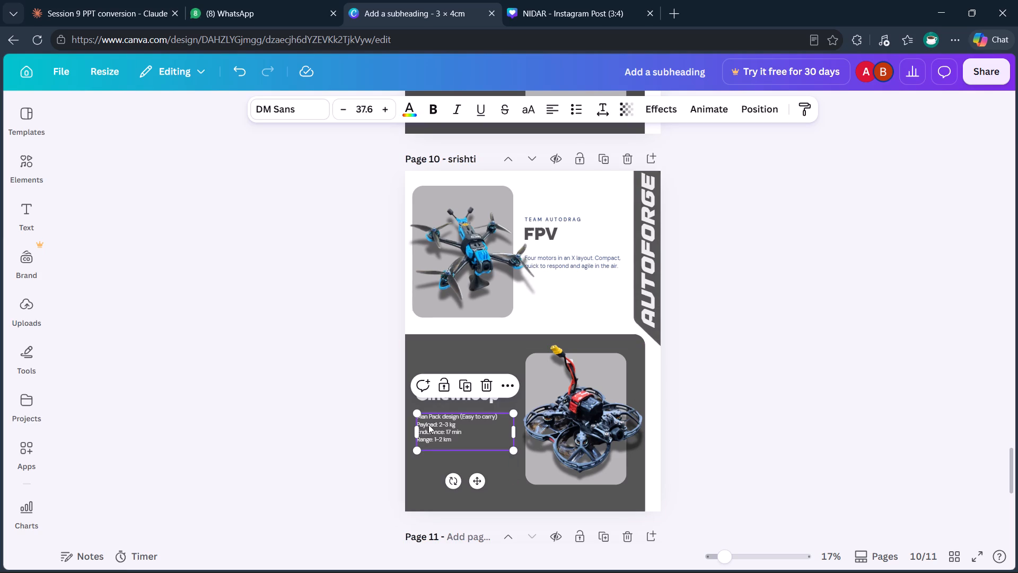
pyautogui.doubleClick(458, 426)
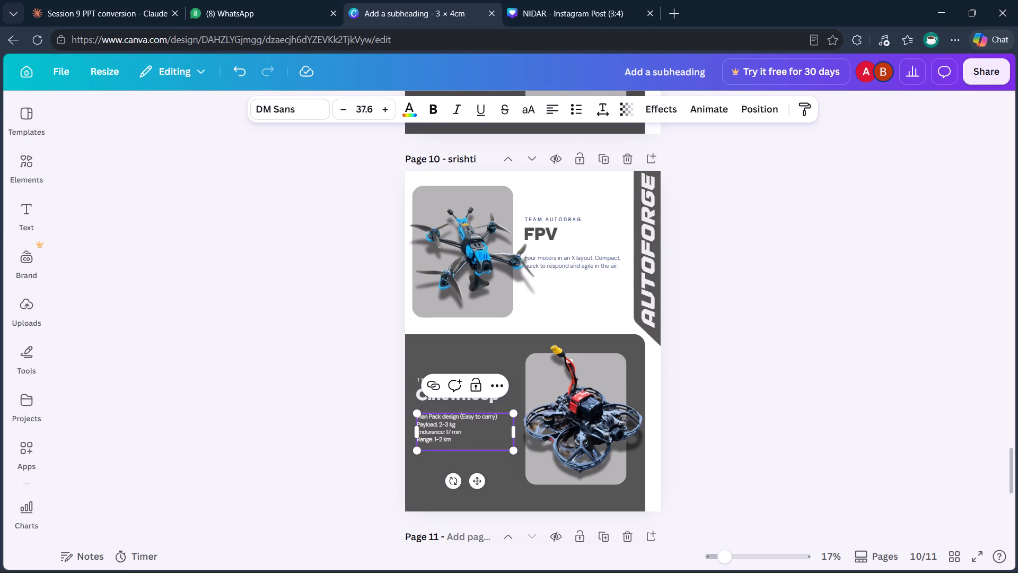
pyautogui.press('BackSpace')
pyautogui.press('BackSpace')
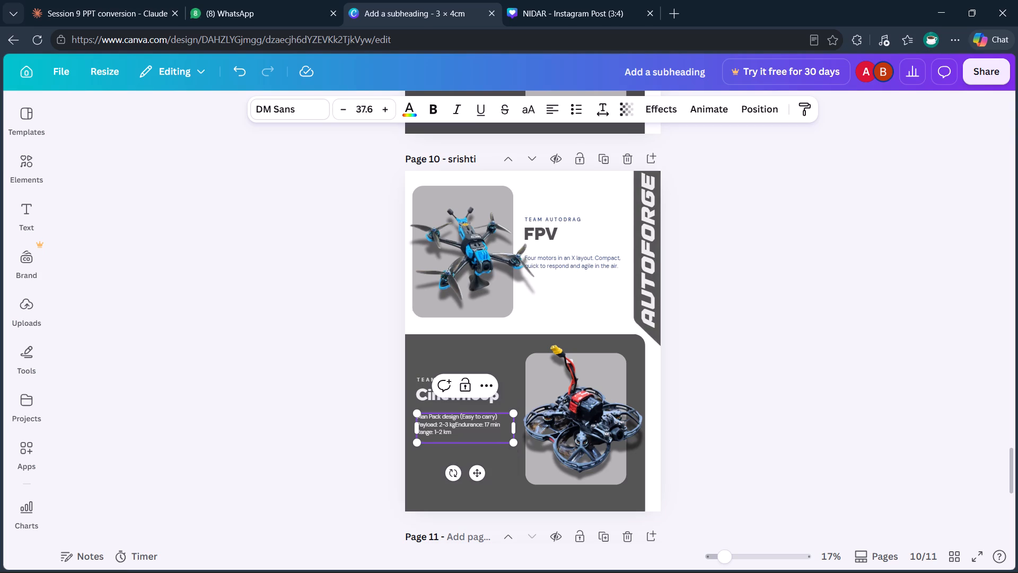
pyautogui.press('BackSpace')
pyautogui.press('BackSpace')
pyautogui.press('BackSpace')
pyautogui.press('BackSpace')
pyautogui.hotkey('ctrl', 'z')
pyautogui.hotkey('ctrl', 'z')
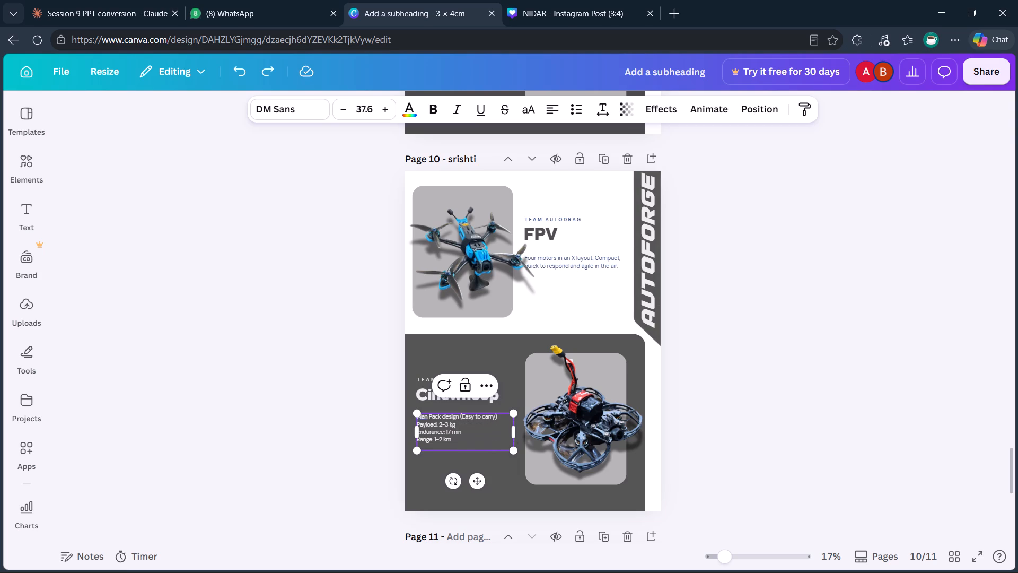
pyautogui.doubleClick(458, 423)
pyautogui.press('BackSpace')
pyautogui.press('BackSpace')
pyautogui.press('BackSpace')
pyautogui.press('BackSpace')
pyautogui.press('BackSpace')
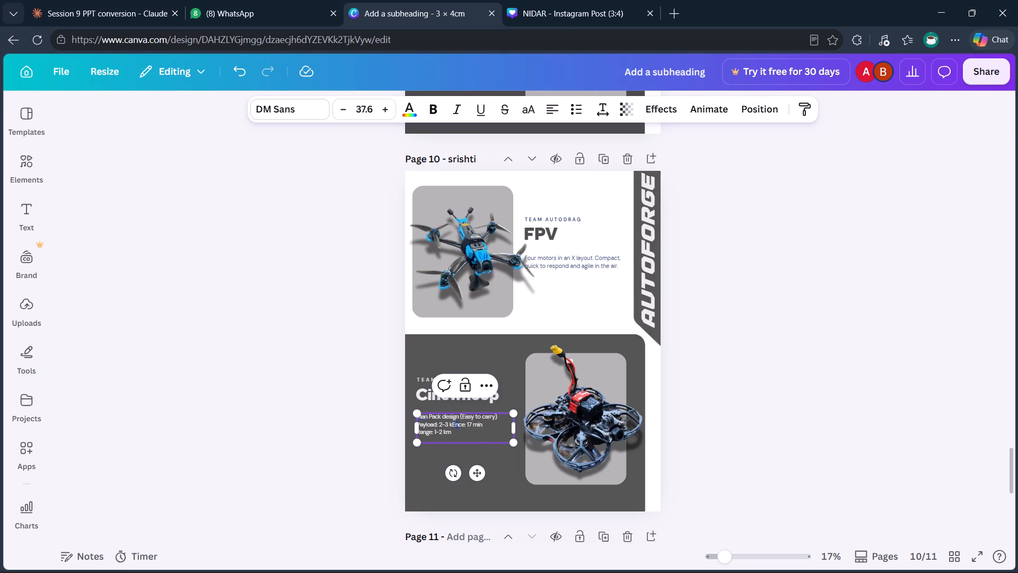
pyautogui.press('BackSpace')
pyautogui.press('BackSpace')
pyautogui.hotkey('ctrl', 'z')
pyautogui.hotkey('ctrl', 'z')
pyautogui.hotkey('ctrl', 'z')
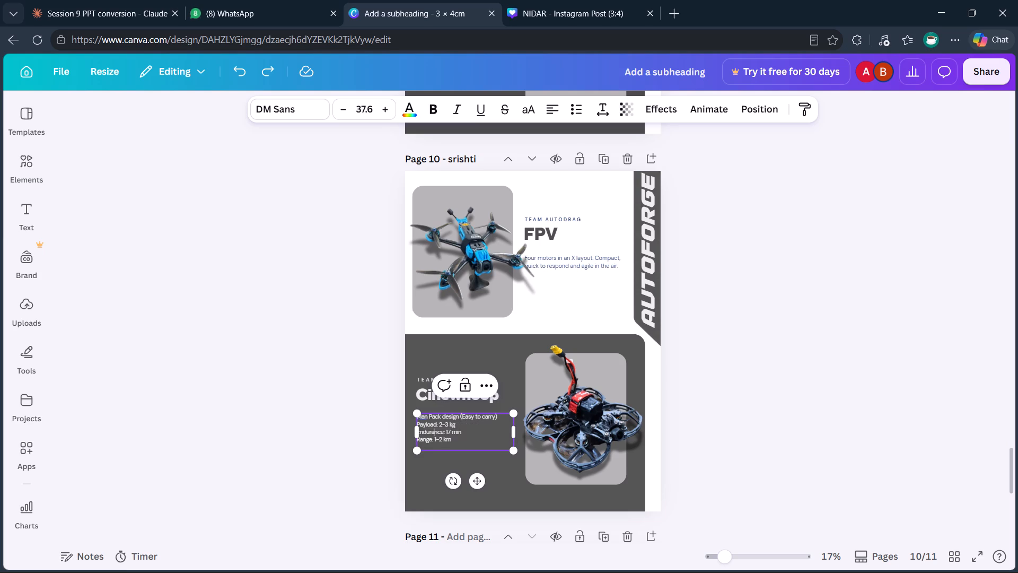
# Replace the payload line in the Cinewhoop's description with "Small Size".
pyautogui.keyDown('ctrl'); pyautogui.click(454, 424); pyautogui.keyUp('ctrl')
pyautogui.keyDown('ctrl'); pyautogui.moveTo(460, 423); pyautogui.dragTo(424, 421); pyautogui.keyUp('ctrl')
pyautogui.keyDown('ctrl'); pyautogui.moveTo(424, 421); pyautogui.dragTo(421, 421); pyautogui.keyUp('ctrl')
pyautogui.hotkey('ctrl', 'BackSpace')
pyautogui.press('BackSpace')
pyautogui.press('s')
pyautogui.click(460, 427)
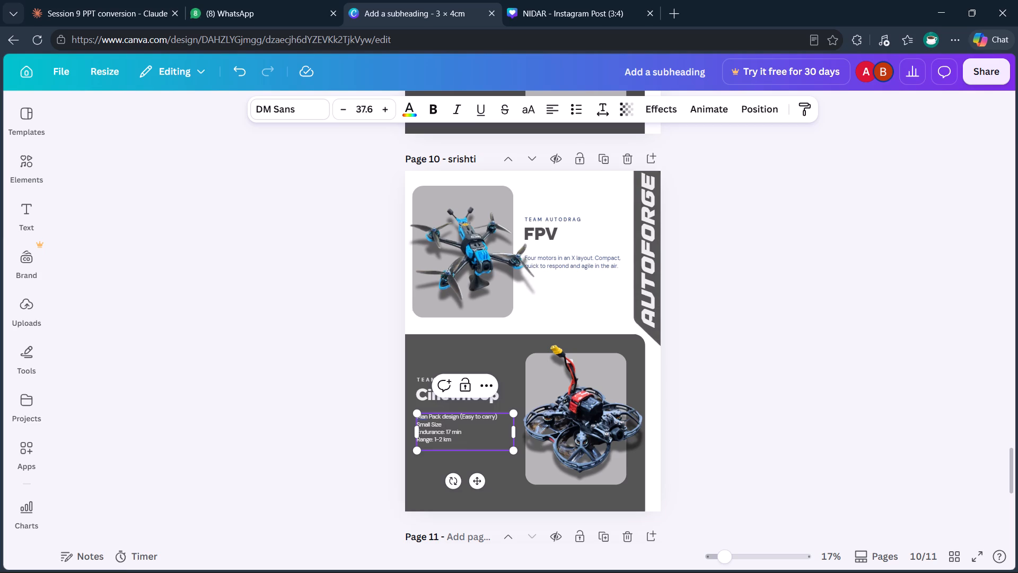
pyautogui.click(460, 427)
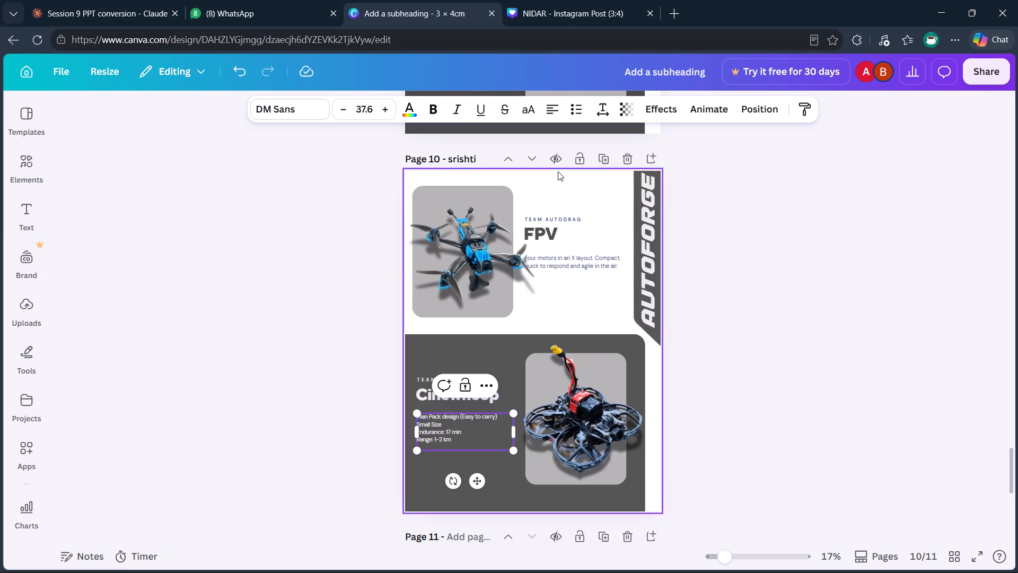
pyautogui.click(573, 281)
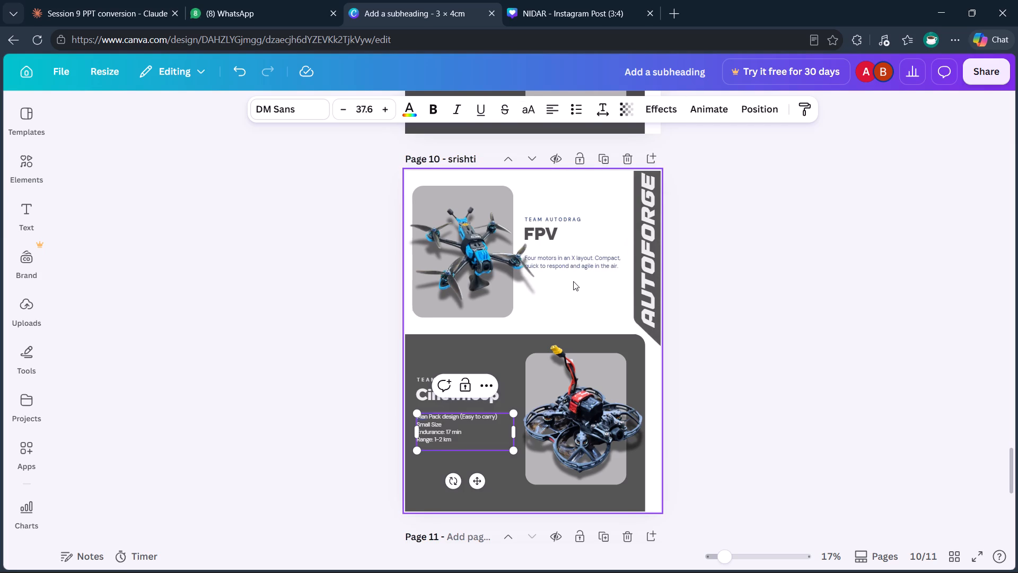
pyautogui.click(573, 281)
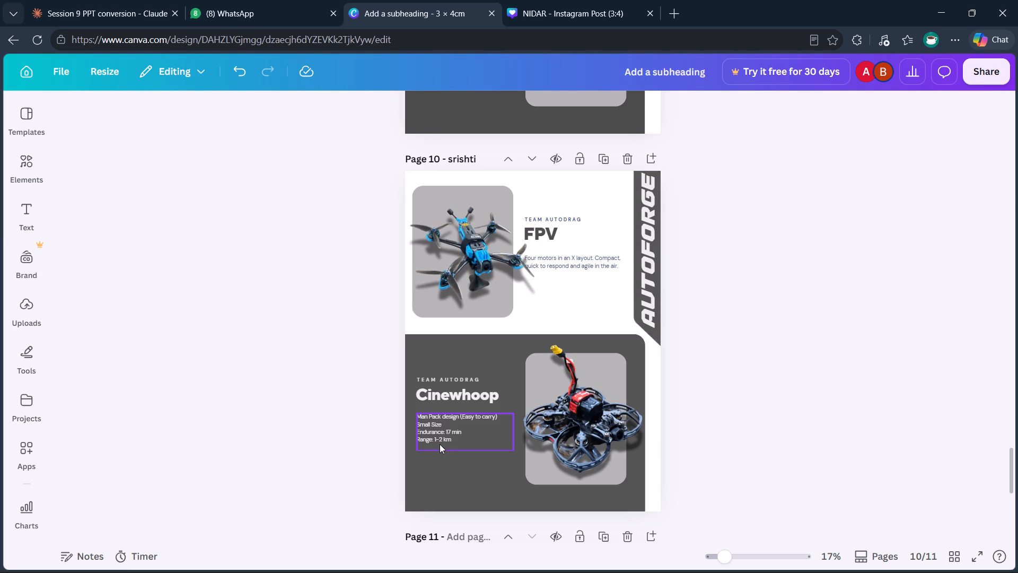
# Replace the "Man Pack design (Easy to carry)" line in the Cinewhoop's description with "Surveillance".
pyautogui.doubleClick(502, 417)
pyautogui.moveTo(502, 417); pyautogui.dragTo(422, 416)
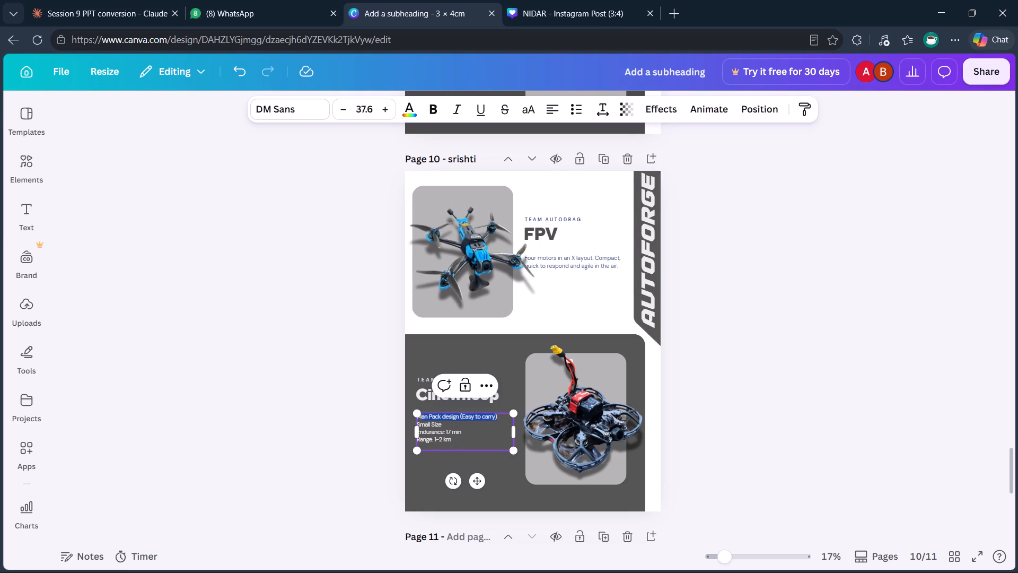
pyautogui.moveTo(422, 416); pyautogui.dragTo(417, 416)
pyautogui.press('BackSpace')
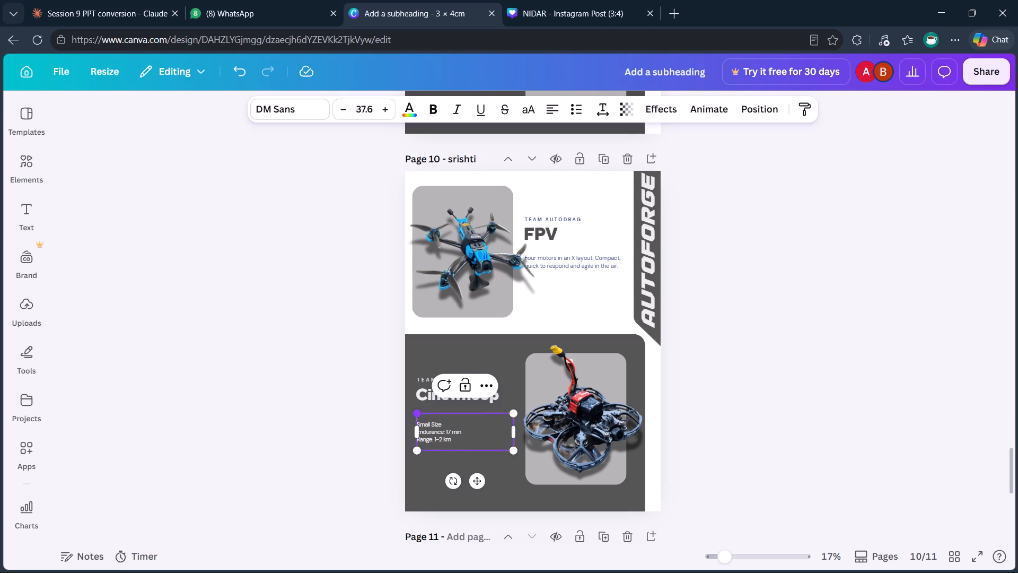
pyautogui.write('ur')
pyautogui.write('veillamc')
pyautogui.press('BackSpace')
pyautogui.press('BackSpace')
pyautogui.press('BackSpace')
pyautogui.write('ance')
pyautogui.click(738, 383)
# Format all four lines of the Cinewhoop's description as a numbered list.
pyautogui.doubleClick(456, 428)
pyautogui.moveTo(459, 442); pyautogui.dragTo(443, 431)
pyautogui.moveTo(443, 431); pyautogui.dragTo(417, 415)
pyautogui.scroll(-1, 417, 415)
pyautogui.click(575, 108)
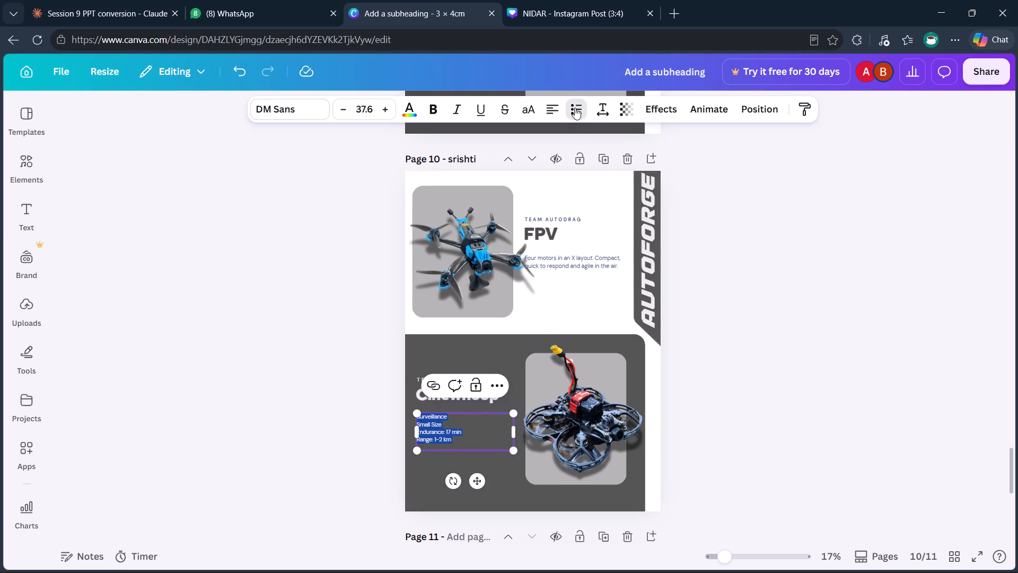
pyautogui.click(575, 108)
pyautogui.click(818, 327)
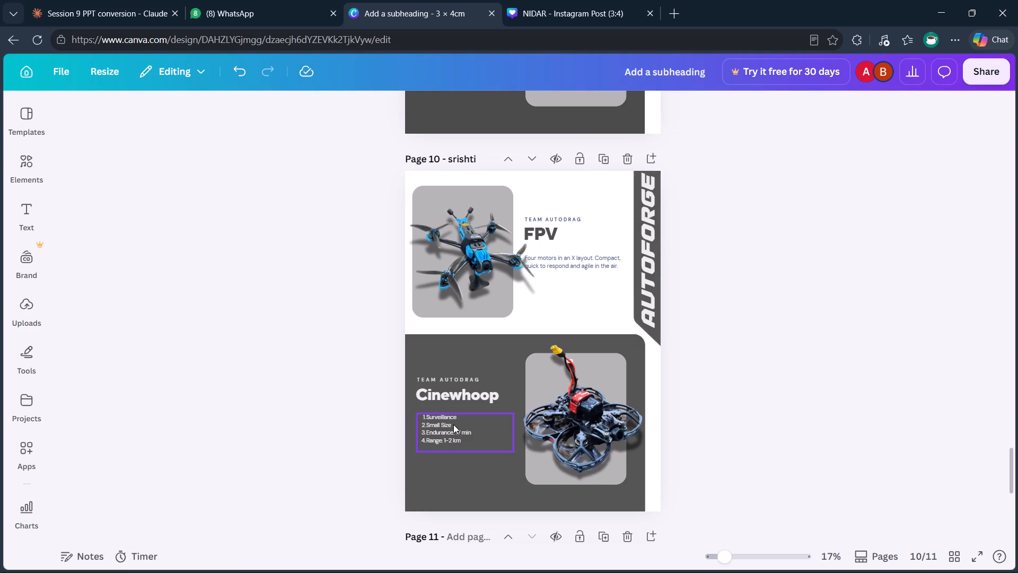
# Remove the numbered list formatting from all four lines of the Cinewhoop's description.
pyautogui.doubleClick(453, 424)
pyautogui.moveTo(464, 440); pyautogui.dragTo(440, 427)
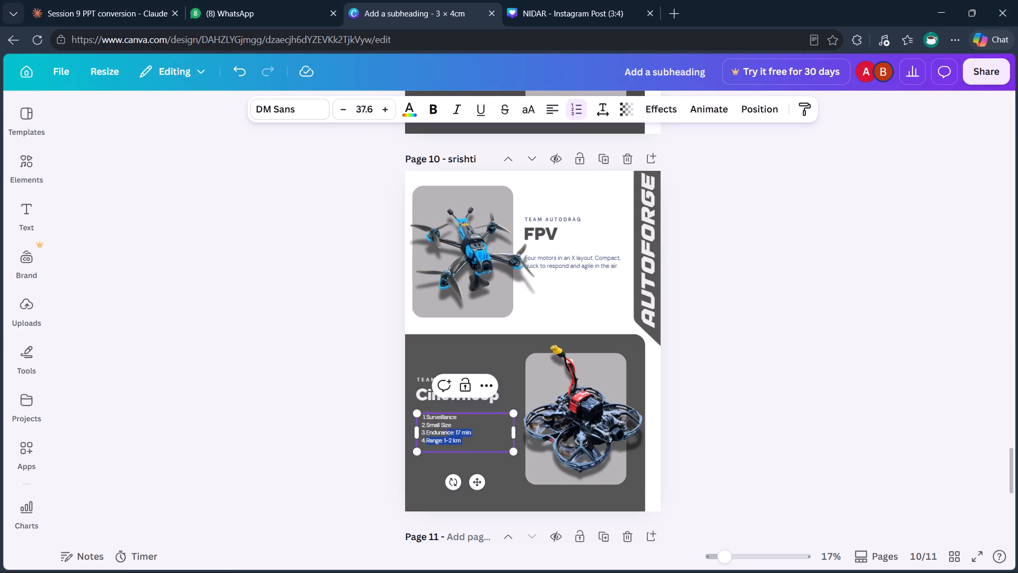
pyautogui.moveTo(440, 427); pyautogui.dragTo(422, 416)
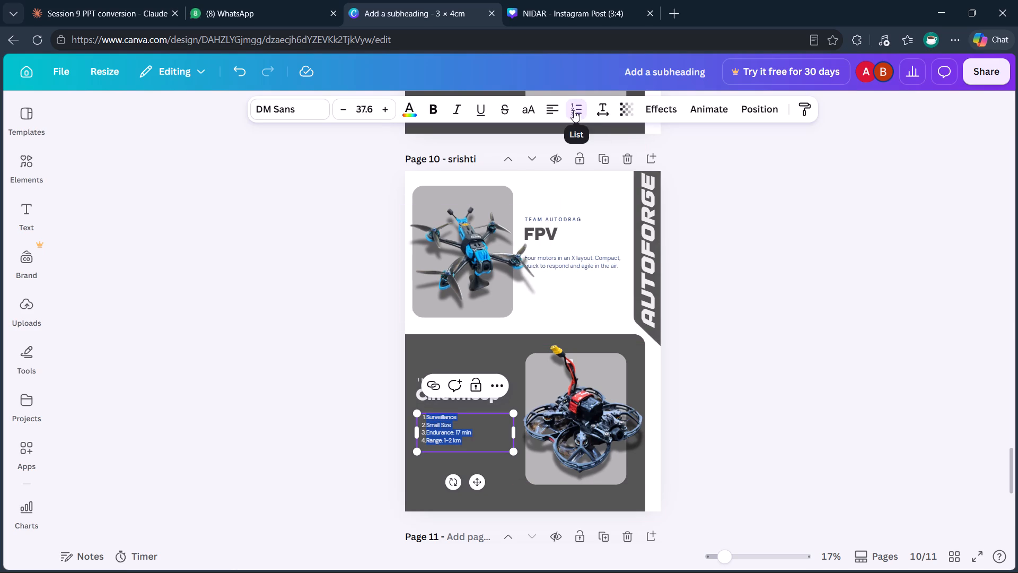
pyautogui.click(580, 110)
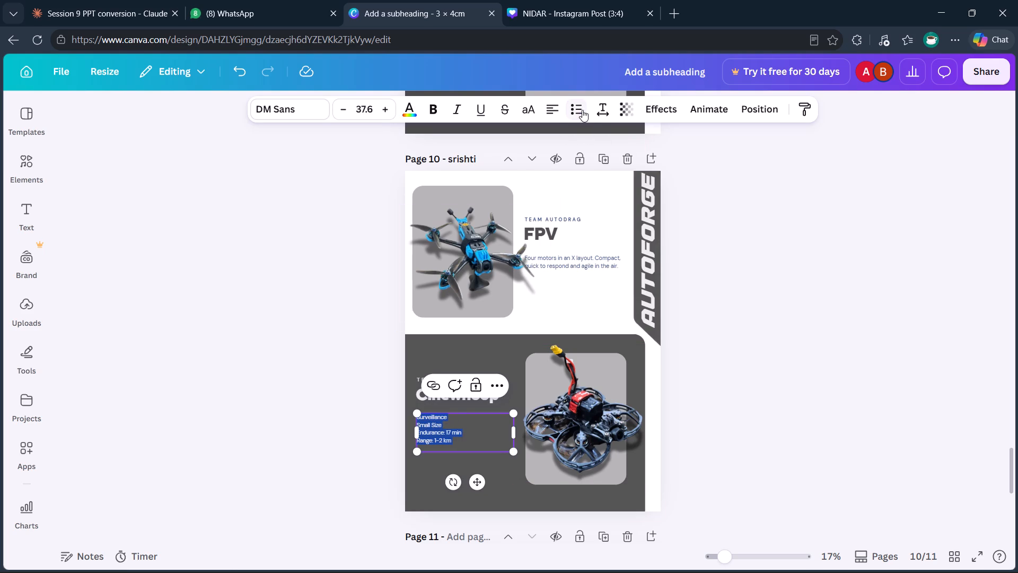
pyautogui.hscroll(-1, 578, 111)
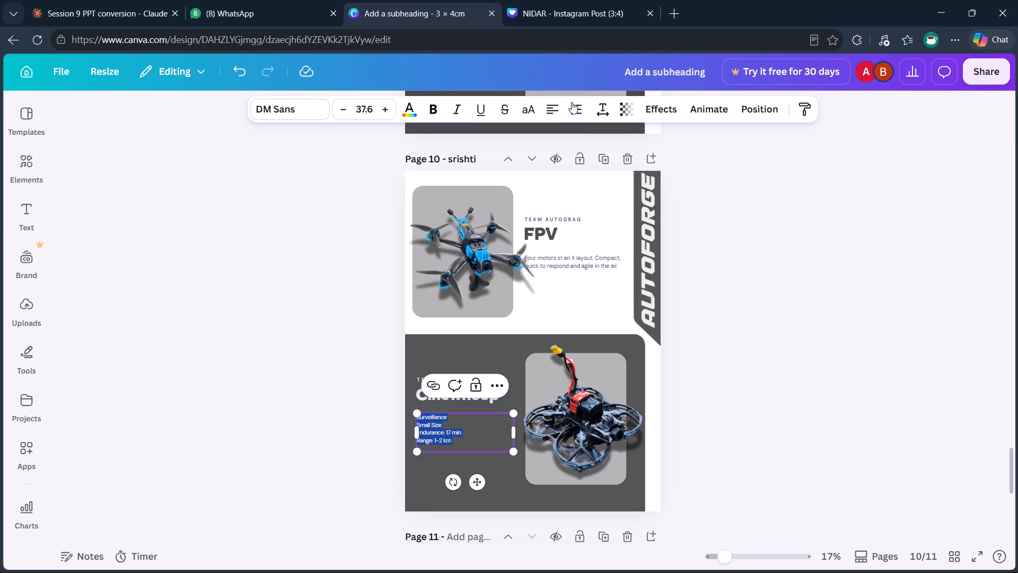
# Format all four lines of the Cinewhoop's description as a bulleted list.
pyautogui.click(575, 105)
pyautogui.click(745, 395)
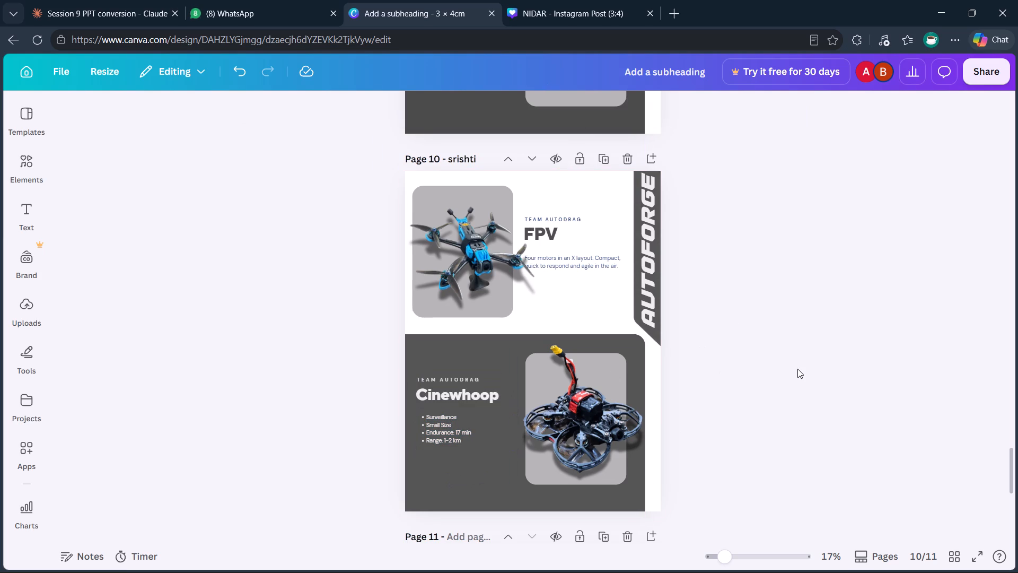
# Review the 13 foldable and 22 inch x6se entries on page 9, checking their descriptions and layout.
pyautogui.scroll(1, 797, 369)
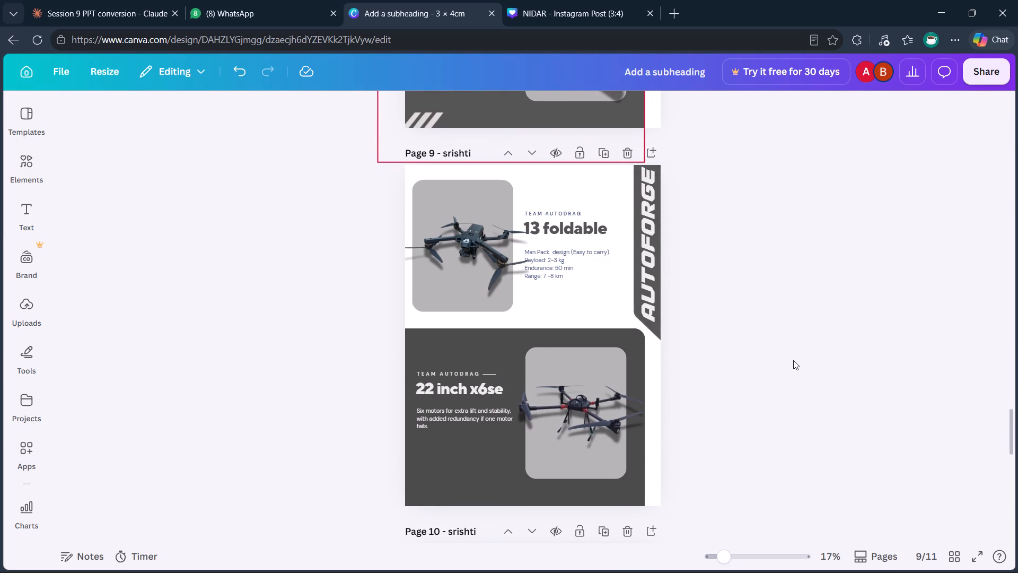
pyautogui.scroll(-1, 792, 360)
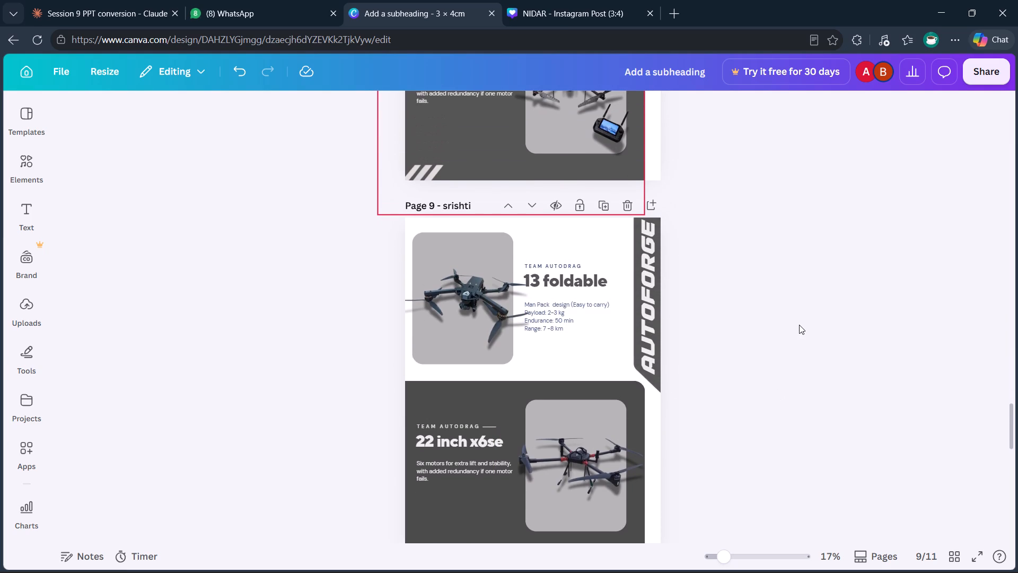
pyautogui.moveTo(796, 326); pyautogui.dragTo(726, 320)
pyautogui.hscroll(-1, 773, 317)
pyautogui.click(726, 320)
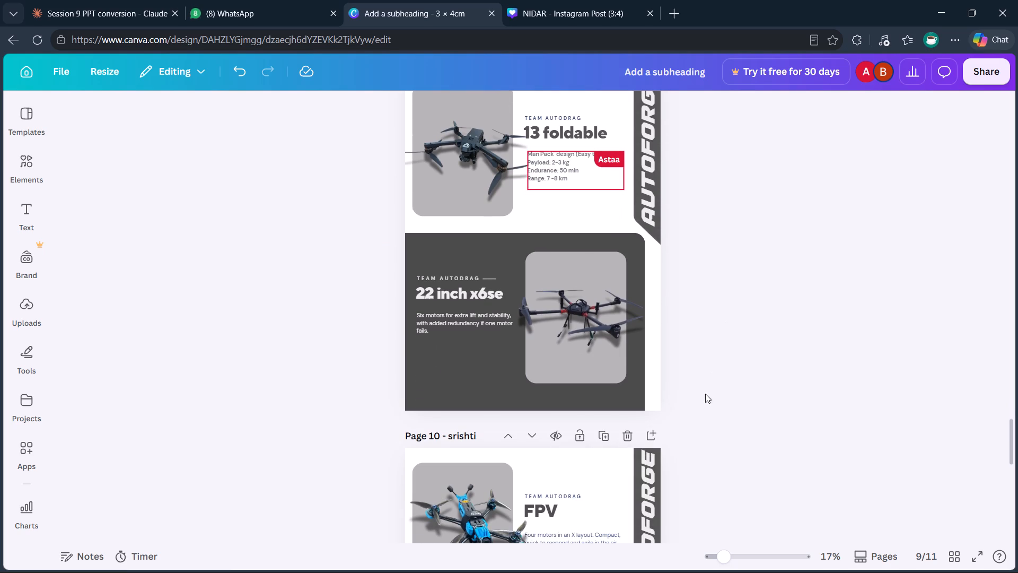
pyautogui.scroll(-1, 705, 415)
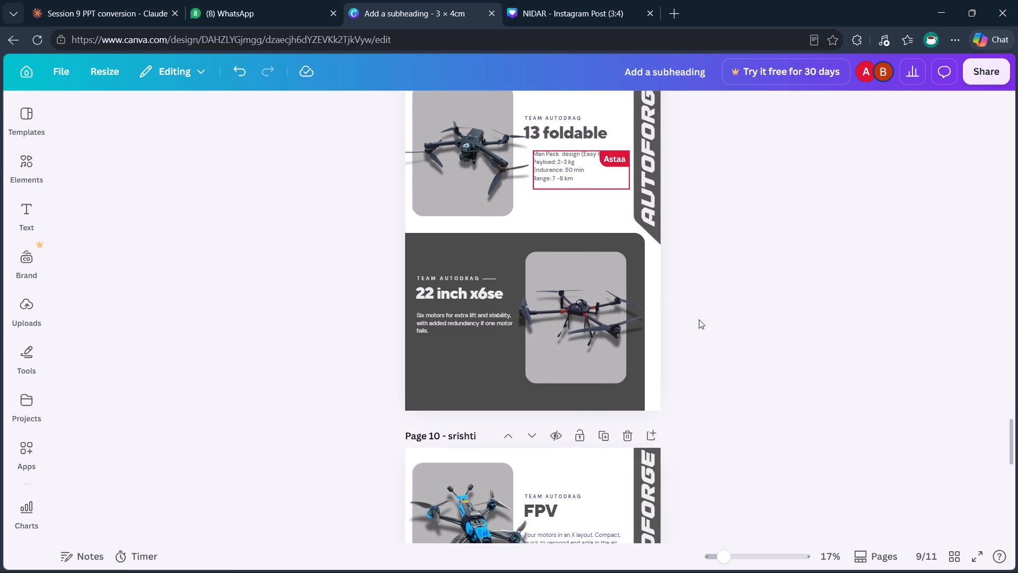
pyautogui.click(728, 288)
pyautogui.scroll(1, 710, 272)
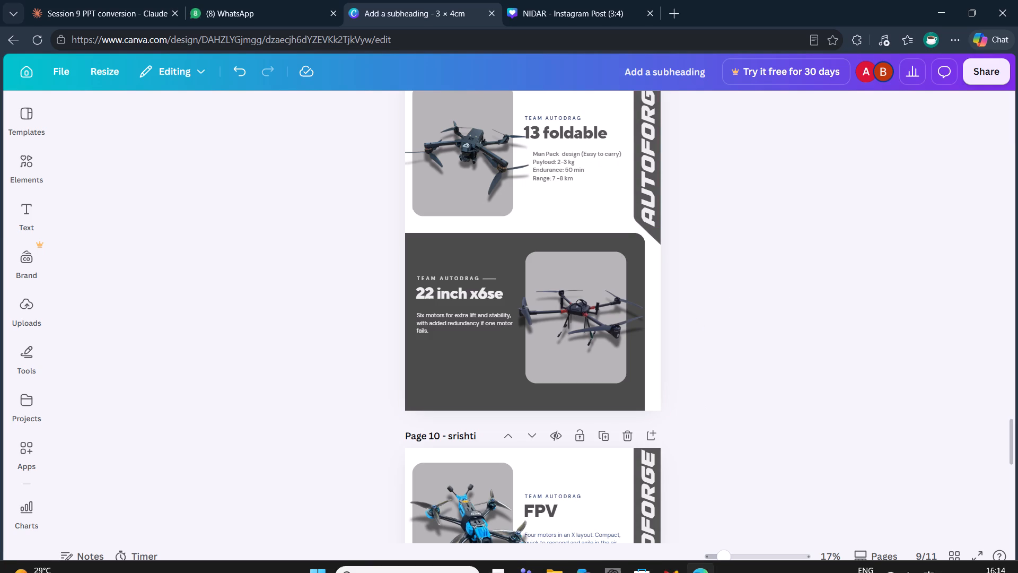
pyautogui.scroll(-1, 894, 572)
# Switch to the NIDAR Instagram post design.
pyautogui.click(601, 0)
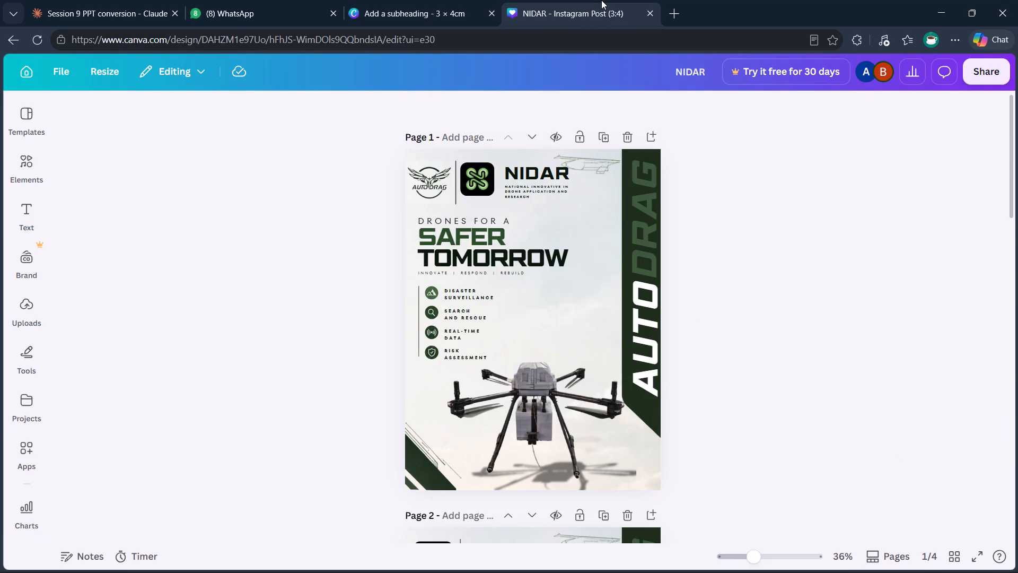
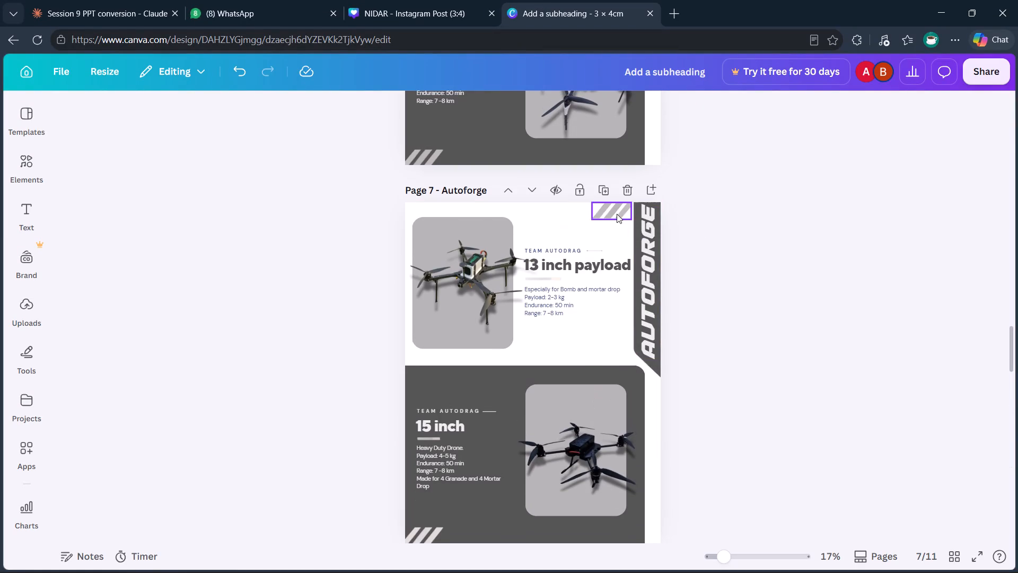
# Copy the diagonal stripe graphic at the top of page 7 onto the top of page 9, beside the vertical AUTOFORGE banner.
pyautogui.click(617, 214)
pyautogui.hotkey('ctrl', 'c')
pyautogui.keyDown('ctrl'); pyautogui.click(617, 214); pyautogui.keyUp('ctrl')
pyautogui.scroll(-2, 617, 214)
pyautogui.scroll(1, 613, 227)
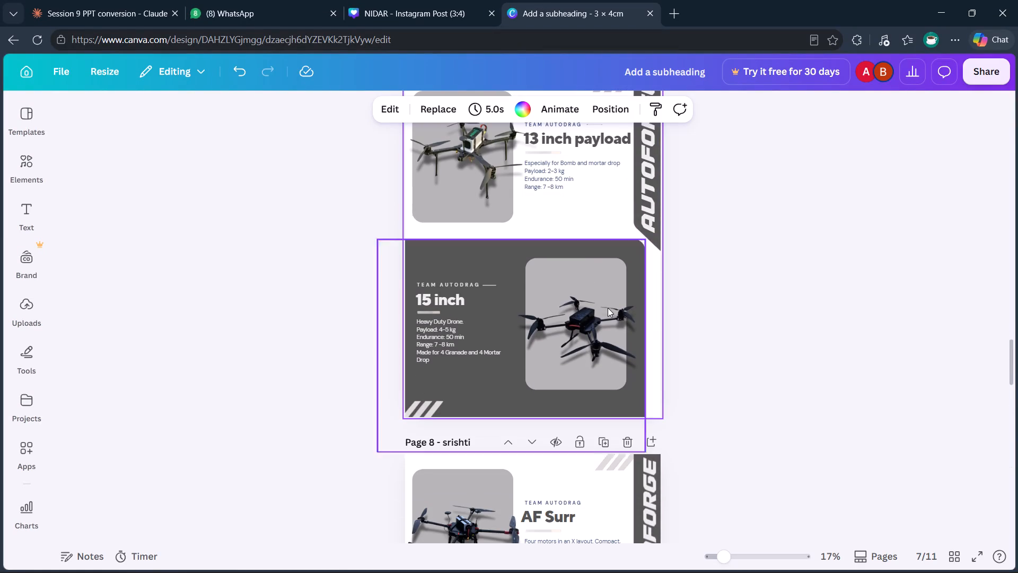
pyautogui.scroll(1, 608, 308)
pyautogui.scroll(-2, 616, 475)
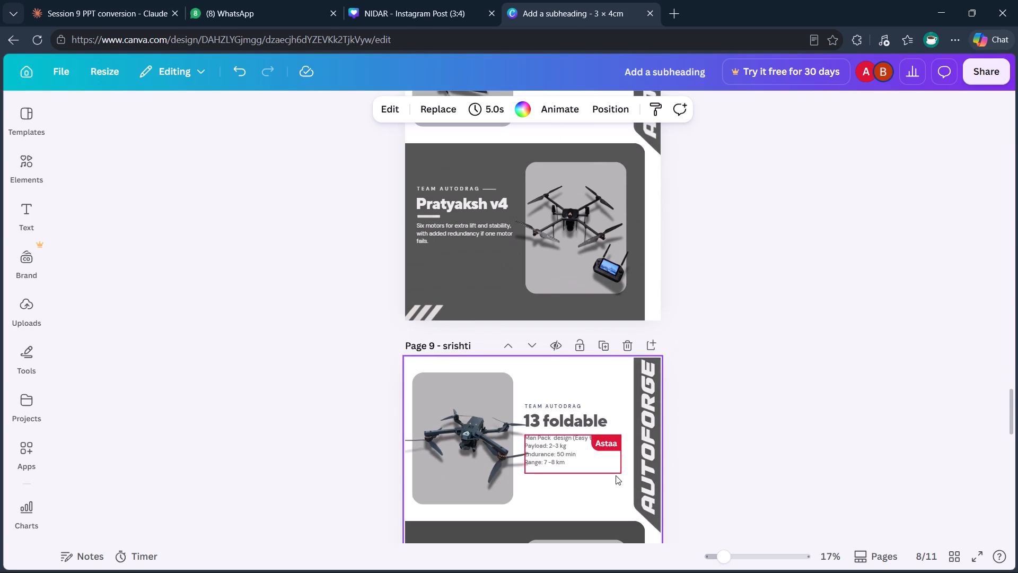
pyautogui.click(607, 381)
pyautogui.hotkey('ctrl', 'v')
pyautogui.scroll(-2, 607, 381)
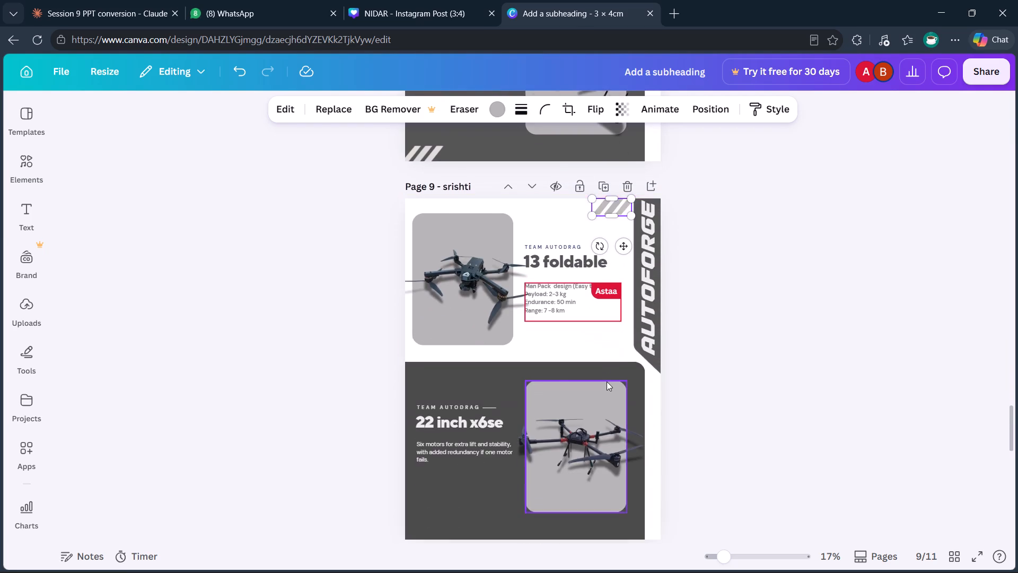
# Paste the copied grey stripe graphic at the top of page 10, above the FPV entry.
pyautogui.scroll(-2, 607, 381)
pyautogui.click(594, 406)
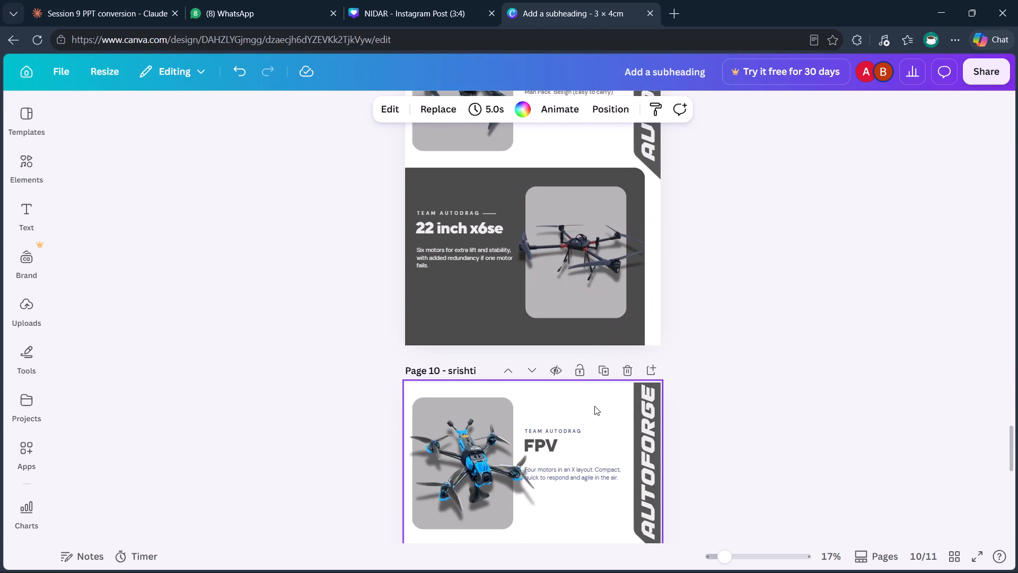
pyautogui.hotkey('ctrl', 'v')
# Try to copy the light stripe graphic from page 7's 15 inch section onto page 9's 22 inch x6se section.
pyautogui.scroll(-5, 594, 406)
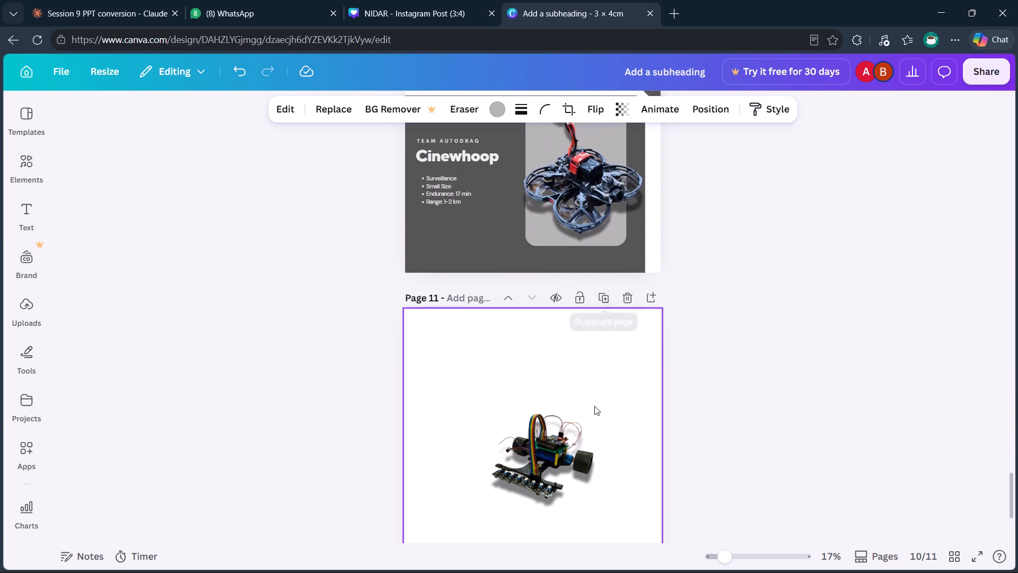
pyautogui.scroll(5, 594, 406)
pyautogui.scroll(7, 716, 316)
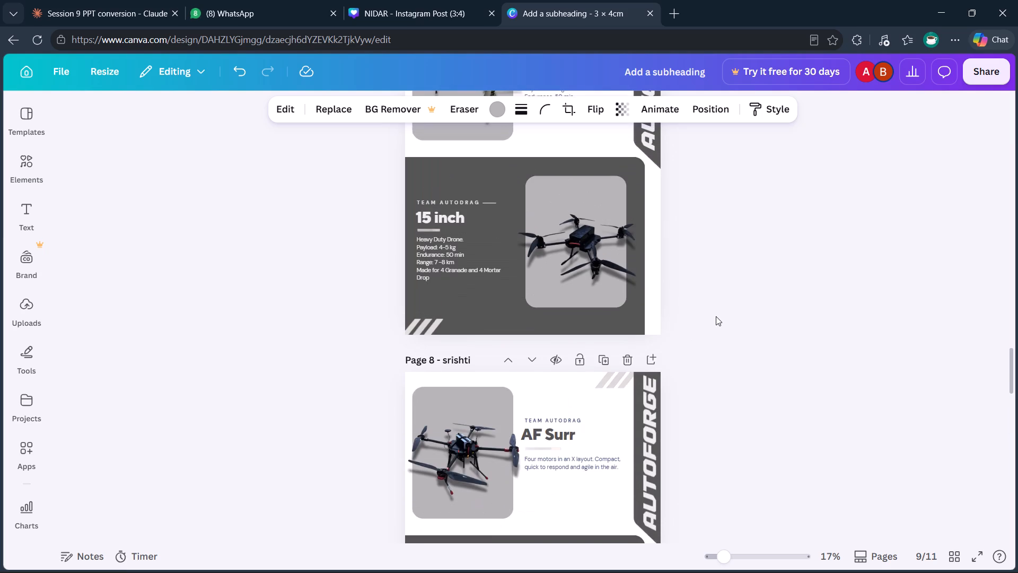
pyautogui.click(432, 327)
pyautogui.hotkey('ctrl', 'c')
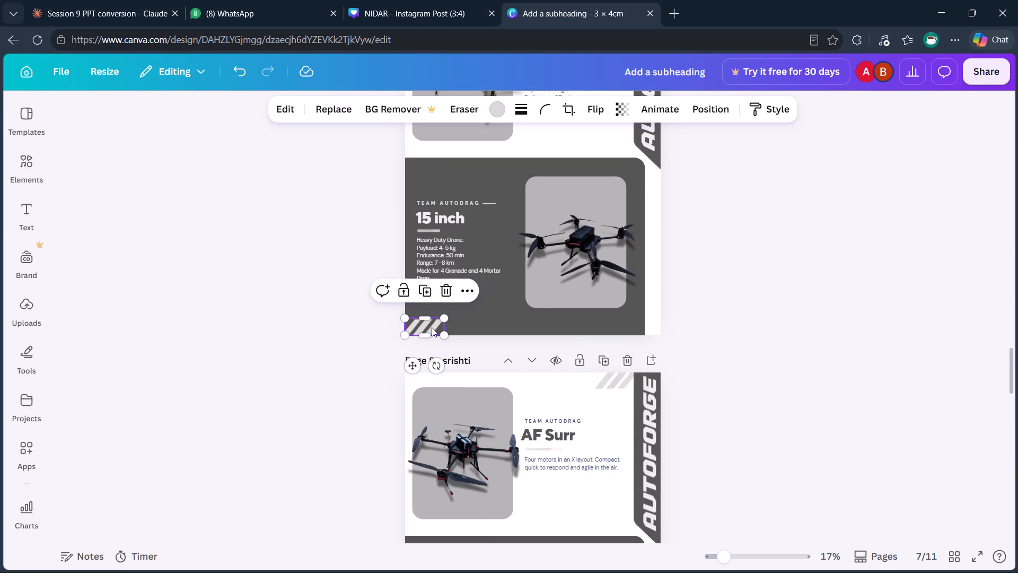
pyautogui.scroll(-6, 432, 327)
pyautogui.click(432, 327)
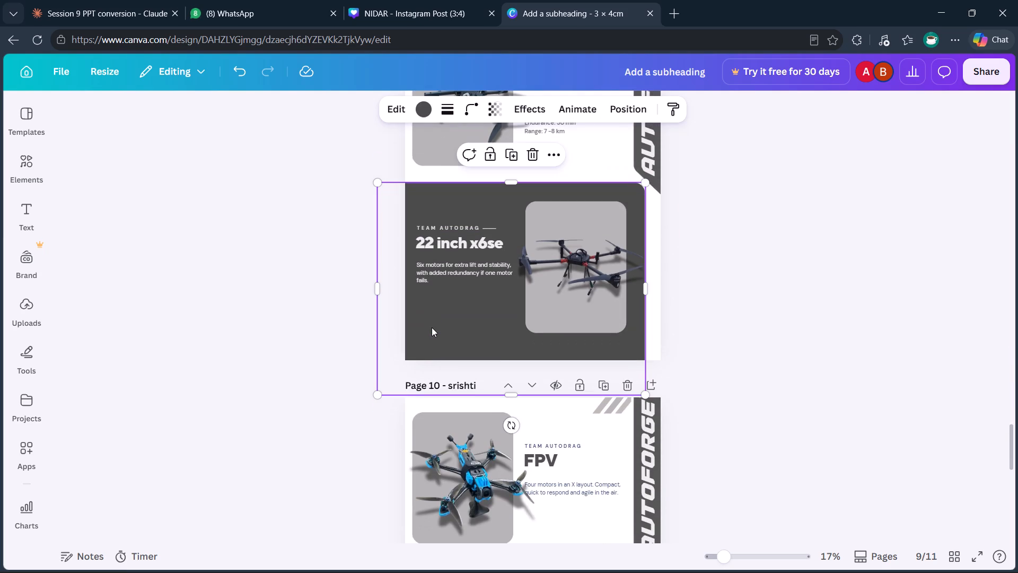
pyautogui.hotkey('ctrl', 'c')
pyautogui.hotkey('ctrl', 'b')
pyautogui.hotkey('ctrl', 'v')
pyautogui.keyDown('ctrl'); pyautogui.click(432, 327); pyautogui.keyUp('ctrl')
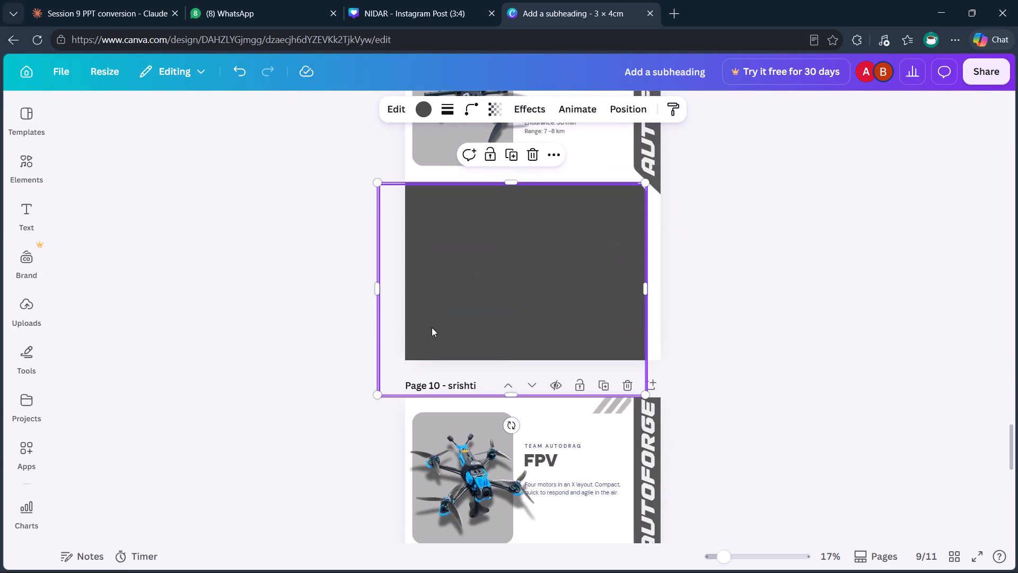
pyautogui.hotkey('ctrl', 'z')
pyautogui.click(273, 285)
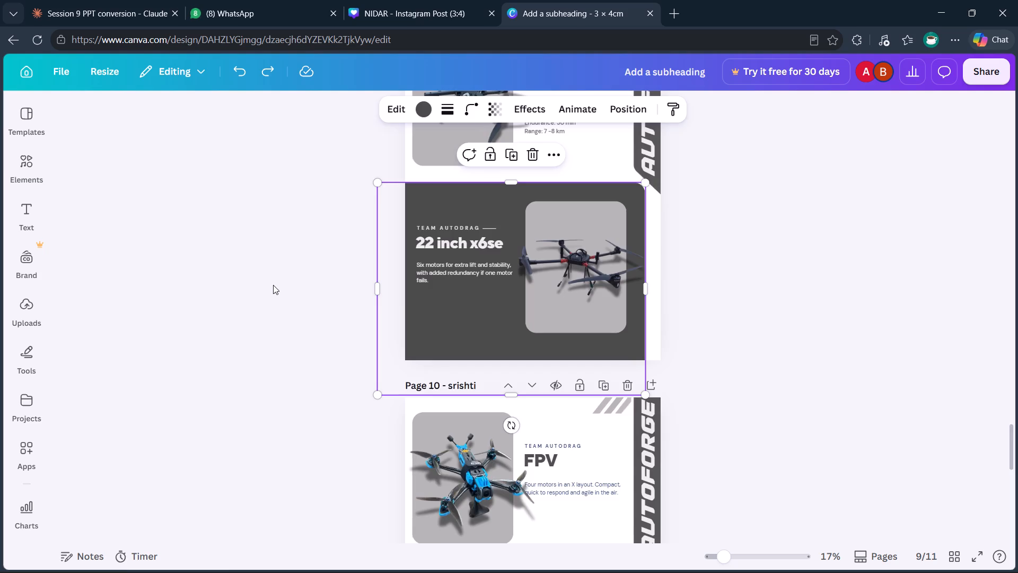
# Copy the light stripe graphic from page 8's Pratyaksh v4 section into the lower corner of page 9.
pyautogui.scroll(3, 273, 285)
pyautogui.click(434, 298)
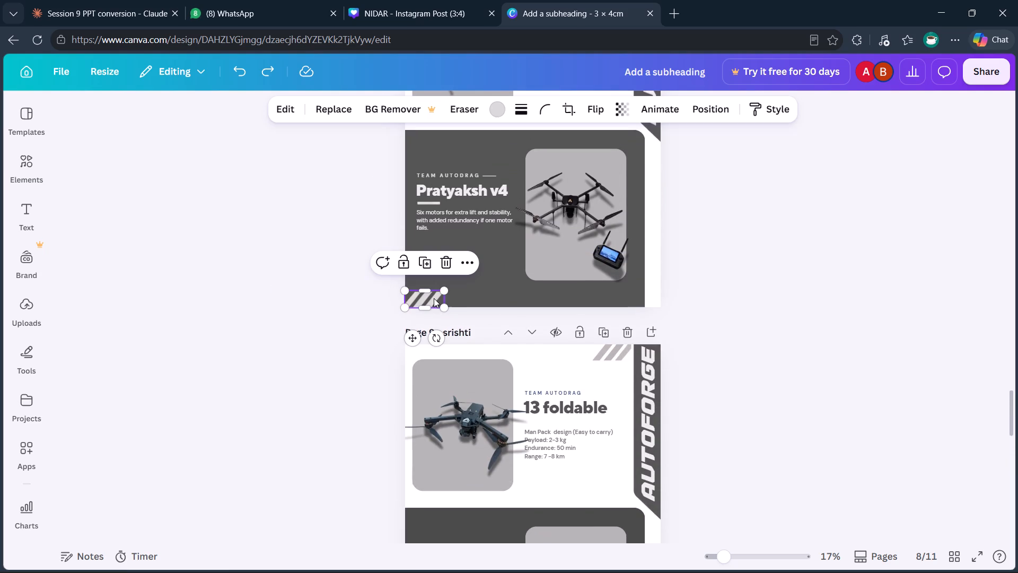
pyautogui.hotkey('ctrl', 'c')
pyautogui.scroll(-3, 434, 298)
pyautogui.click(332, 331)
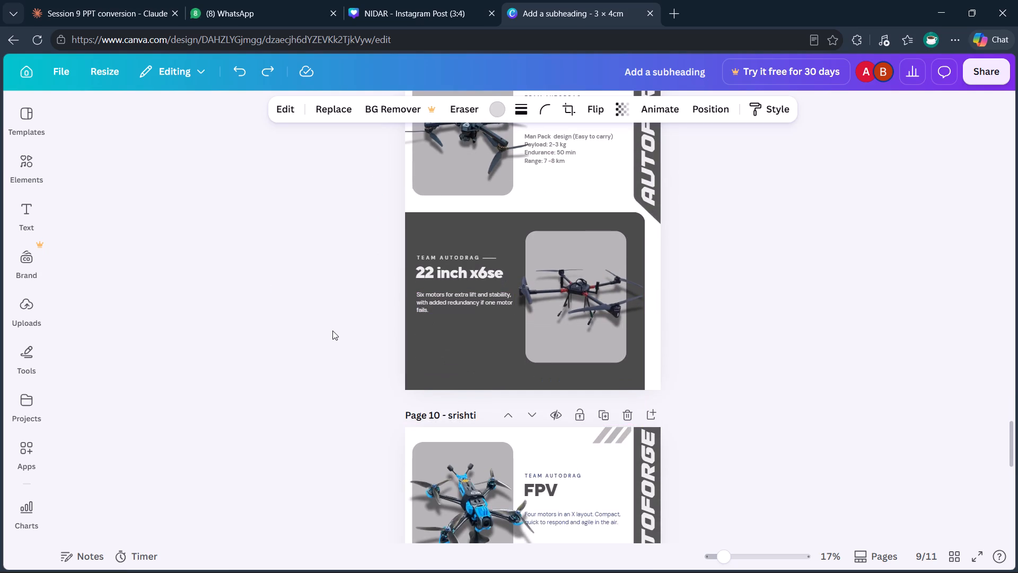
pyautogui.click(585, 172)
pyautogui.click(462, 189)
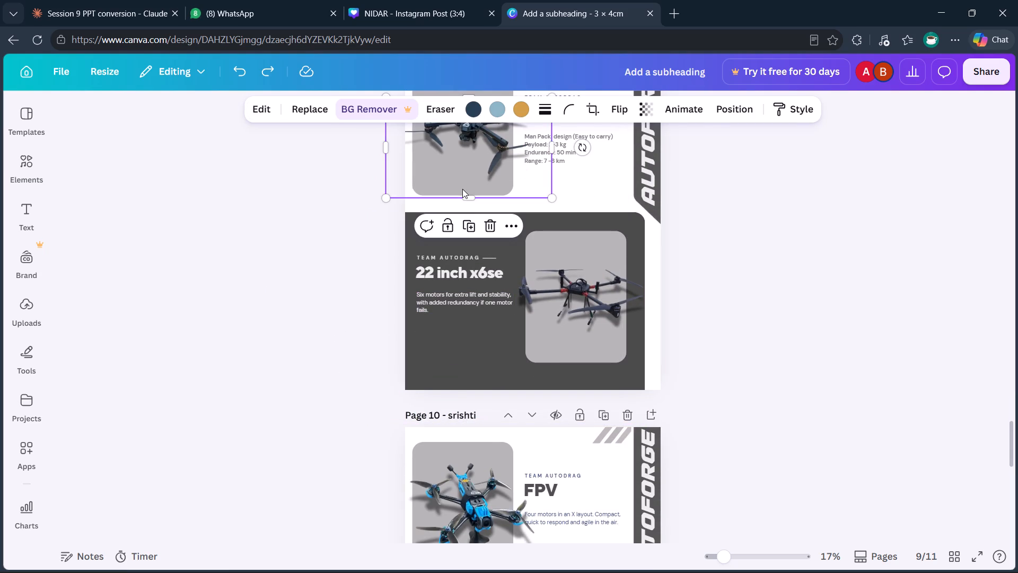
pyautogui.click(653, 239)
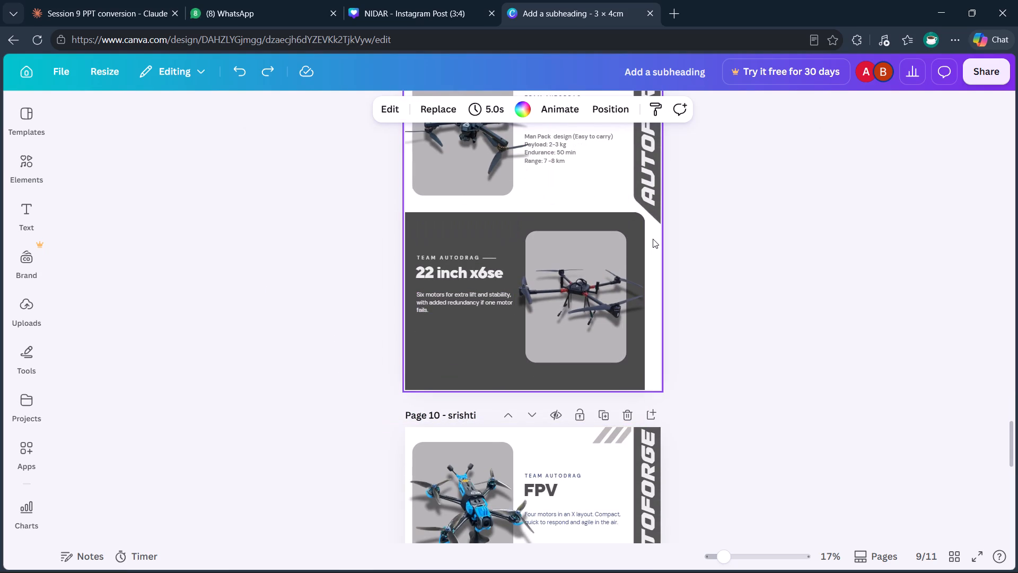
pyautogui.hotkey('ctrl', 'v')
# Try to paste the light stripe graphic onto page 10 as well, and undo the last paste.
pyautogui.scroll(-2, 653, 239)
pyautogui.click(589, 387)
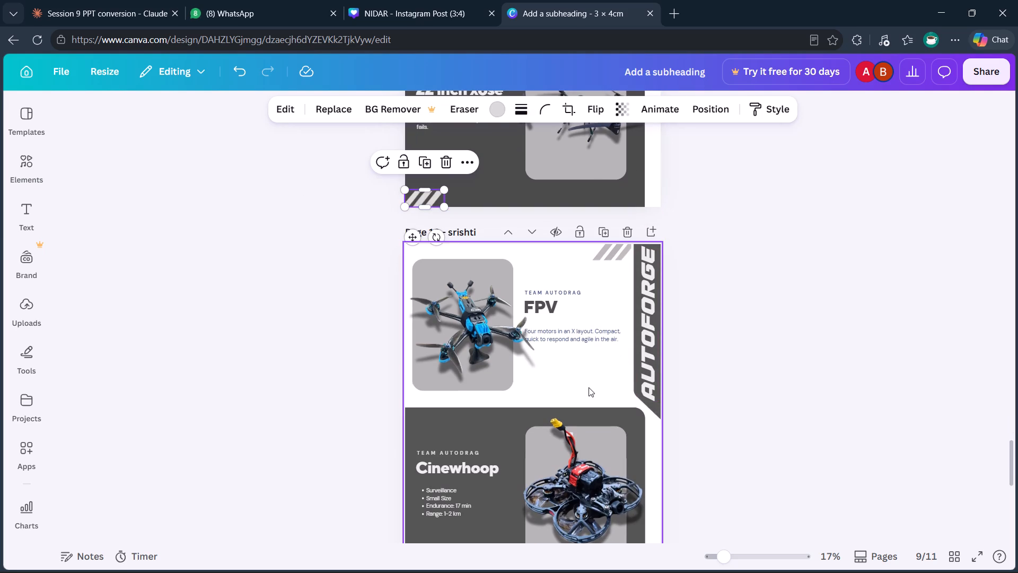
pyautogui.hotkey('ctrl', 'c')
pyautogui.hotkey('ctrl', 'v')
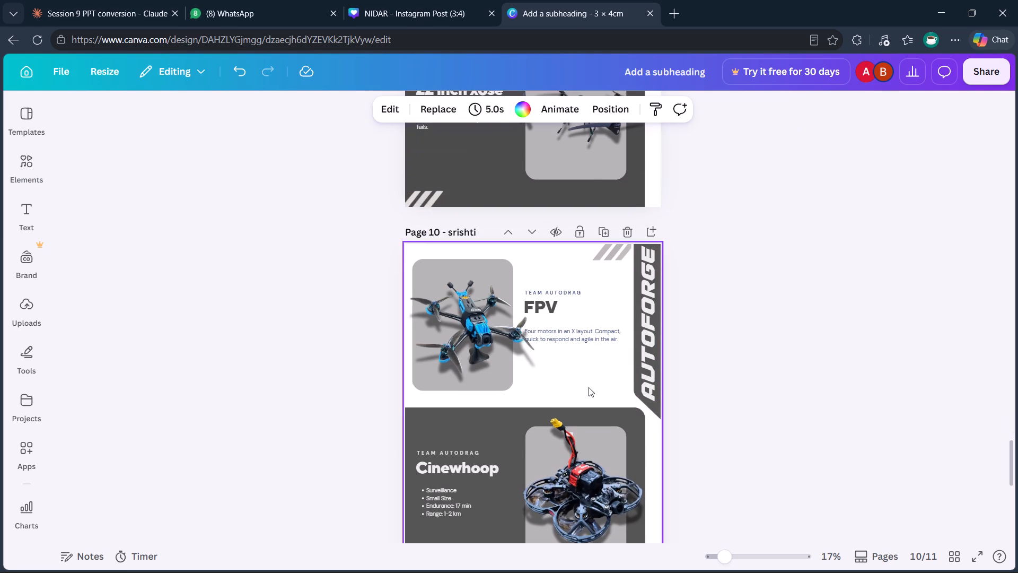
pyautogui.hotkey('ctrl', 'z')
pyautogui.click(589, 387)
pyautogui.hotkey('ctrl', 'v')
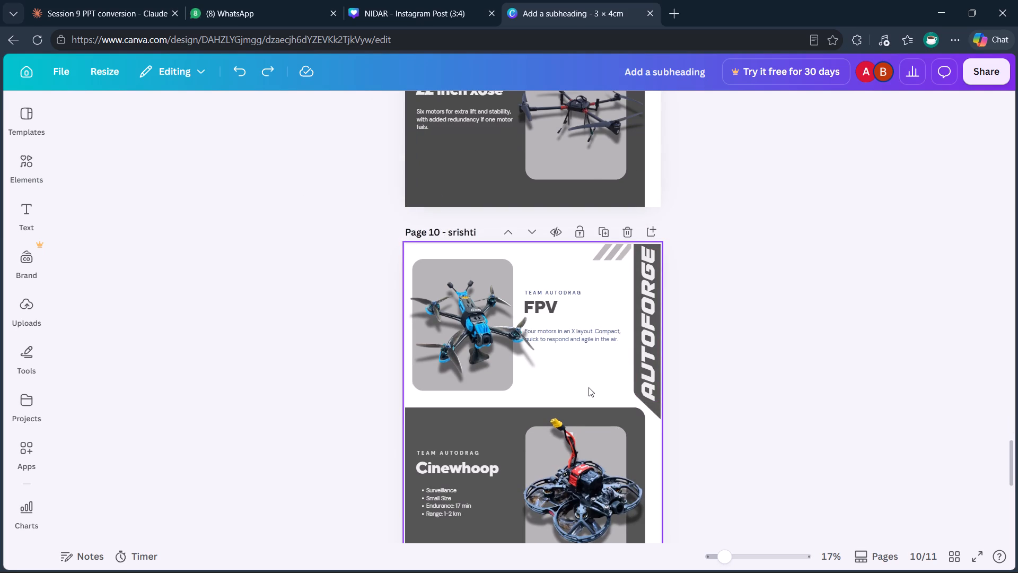
# Copy the light stripe graphic from page 8's Pratyaksh v4 section into the lower corner of page 9's 22 inch x6se section.
pyautogui.scroll(3, 581, 293)
pyautogui.scroll(1, 534, 274)
pyautogui.scroll(-2, 534, 274)
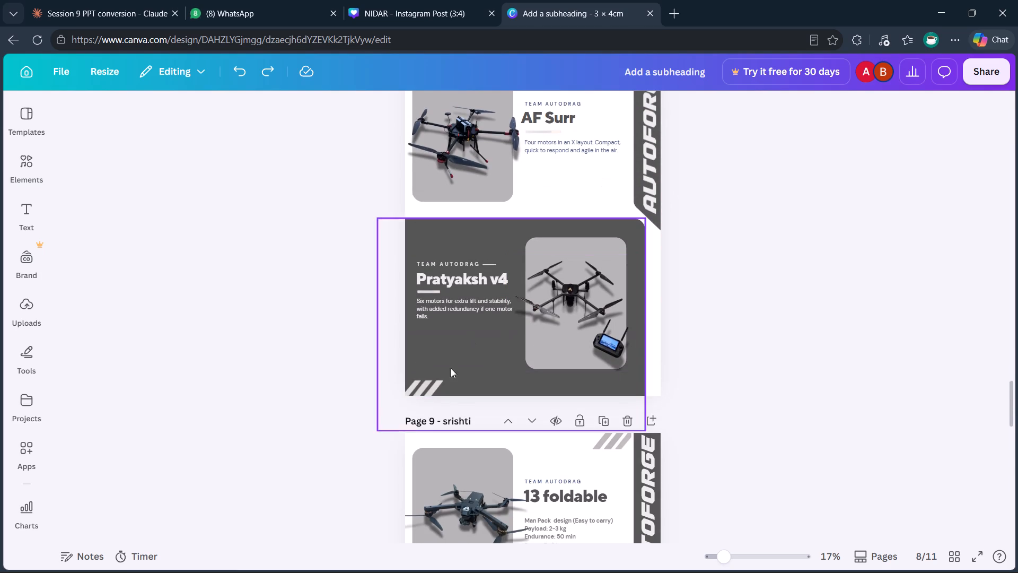
pyautogui.click(429, 381)
pyautogui.hotkey('ctrl', 'c')
pyautogui.scroll(-2, 429, 381)
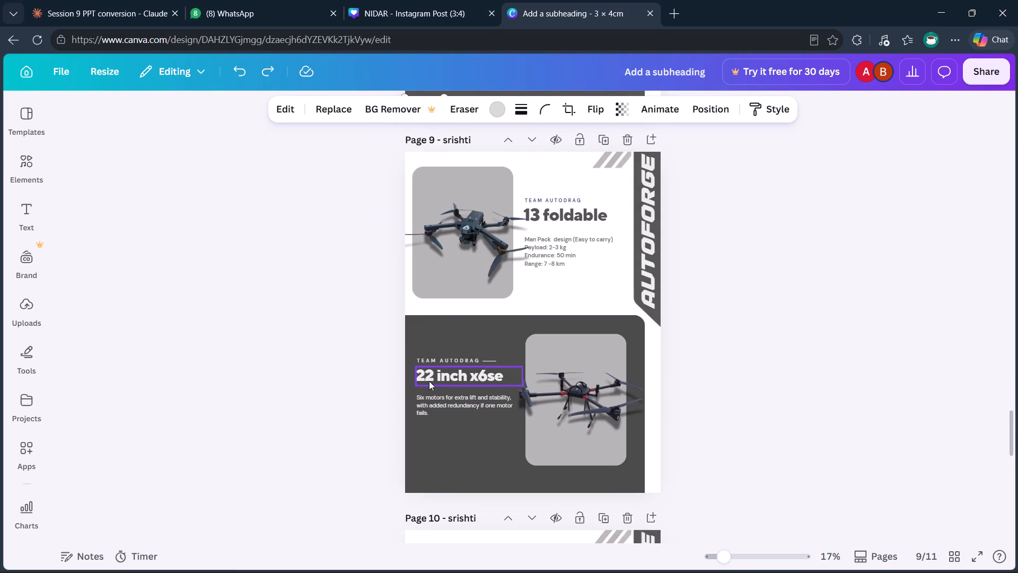
pyautogui.doubleClick(591, 307)
pyautogui.hotkey('ctrl', 'v')
# Paste the light stripe graphic onto page 10 and align it to the bottom-left corner of the dark Cinewhoop section.
pyautogui.scroll(-2, 591, 307)
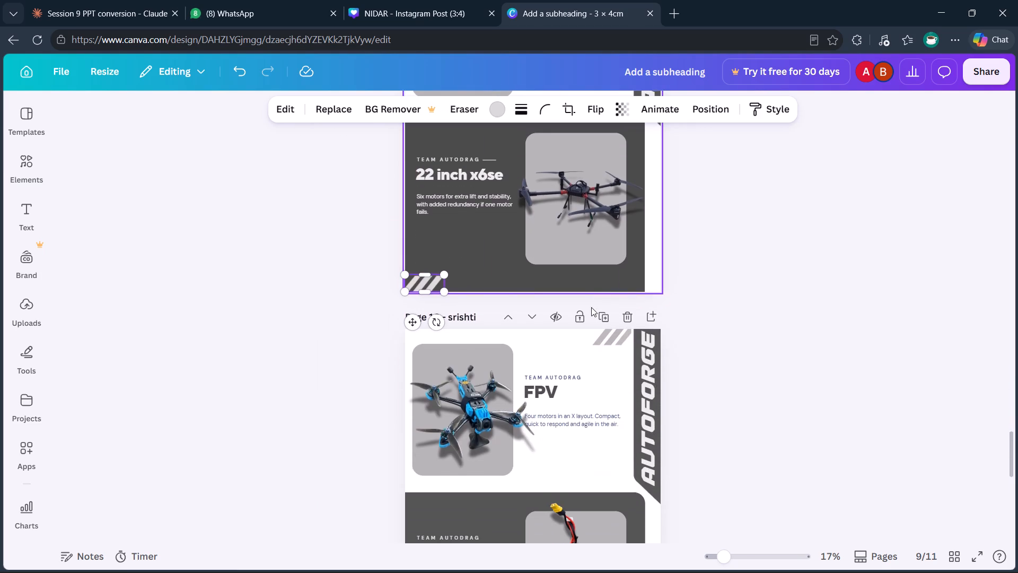
pyautogui.scroll(-1, 591, 307)
pyautogui.click(597, 454)
pyautogui.hotkey('ctrl', 'v')
pyautogui.scroll(-1, 597, 454)
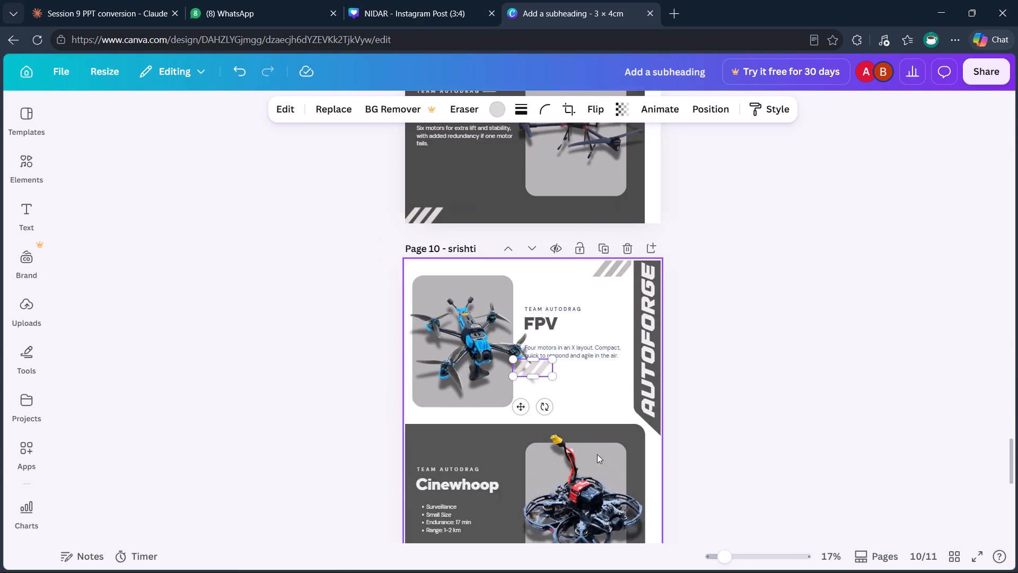
pyautogui.scroll(-1, 597, 454)
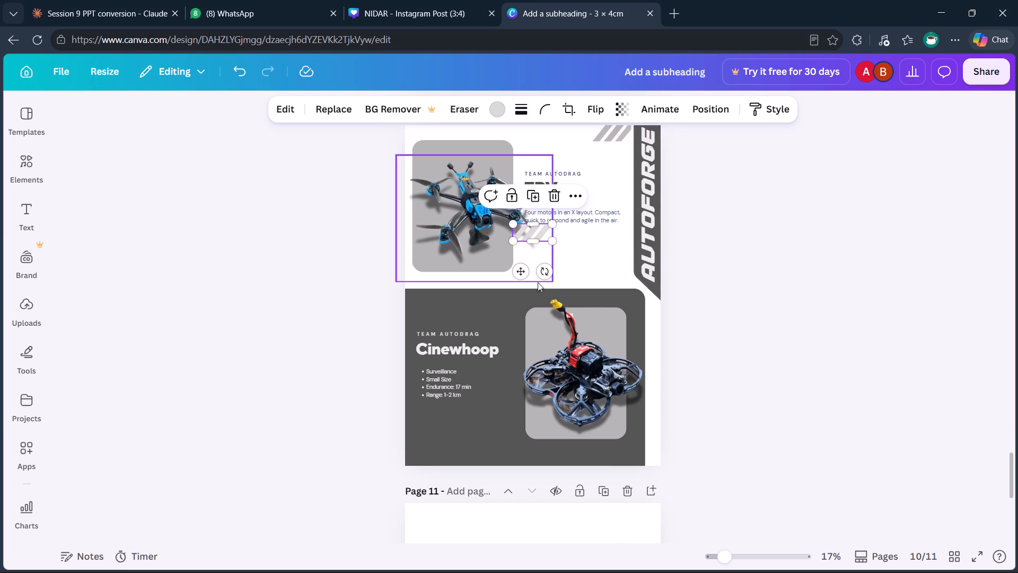
pyautogui.moveTo(521, 274); pyautogui.dragTo(414, 489)
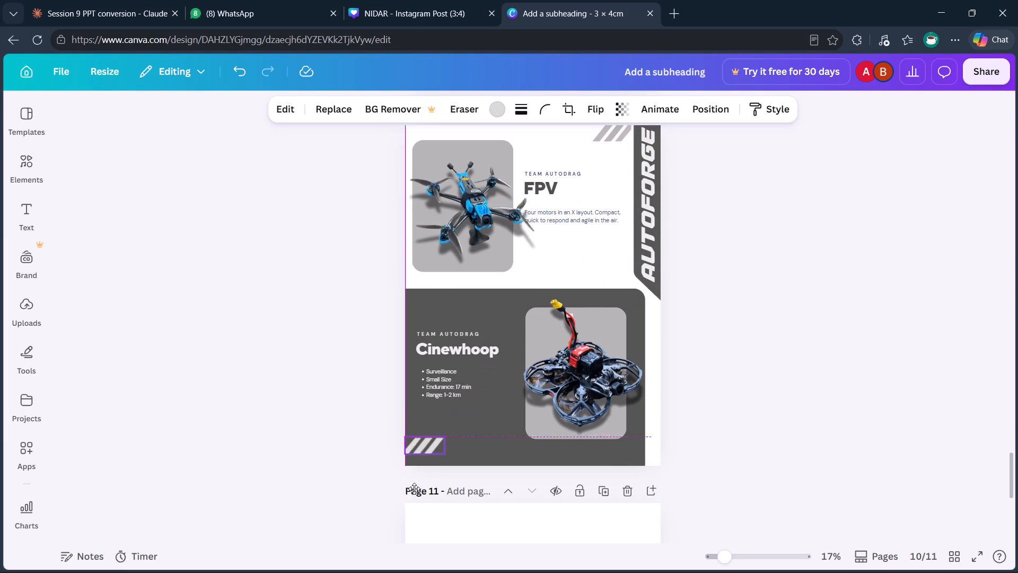
pyautogui.moveTo(414, 489); pyautogui.dragTo(411, 498)
pyautogui.click(773, 353)
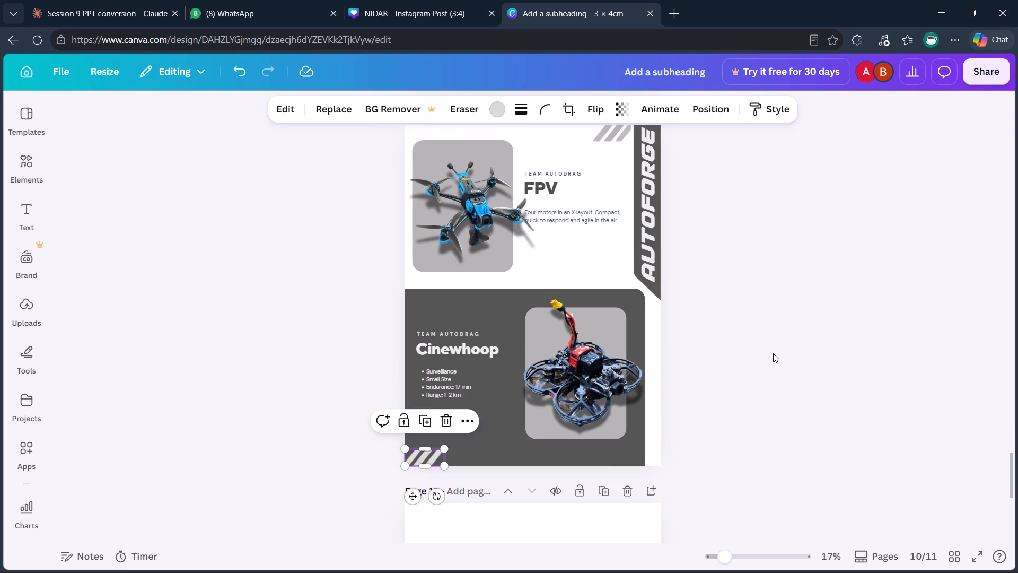
# Copy the wheeled robot image from page 11 onto page 2 and place it over the Line follower's blue picture frame.
pyautogui.scroll(-2, 773, 353)
pyautogui.moveTo(566, 494); pyautogui.dragTo(567, 296)
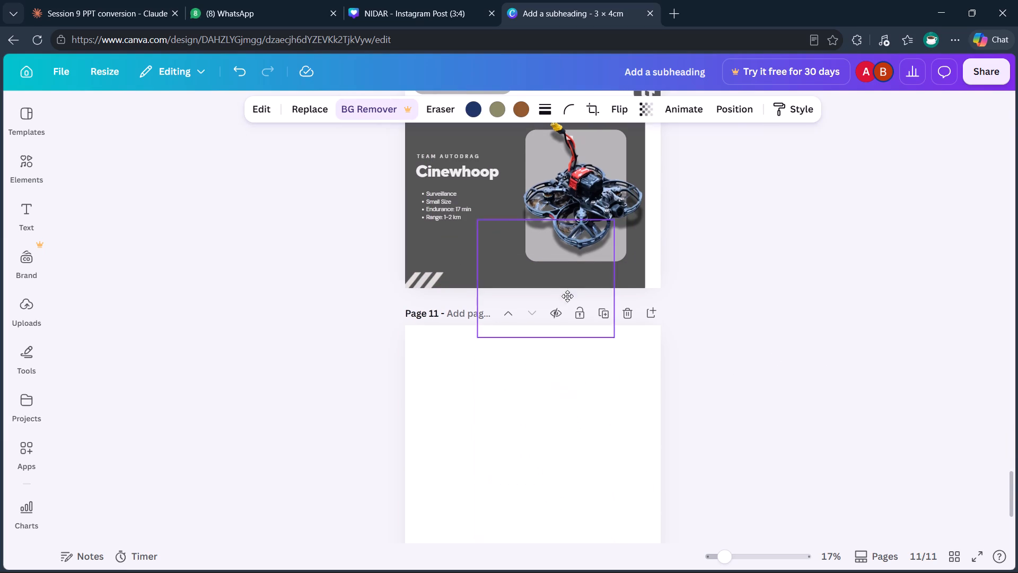
pyautogui.moveTo(567, 296); pyautogui.dragTo(550, 479)
pyautogui.scroll(-1, 550, 479)
pyautogui.click(575, 387)
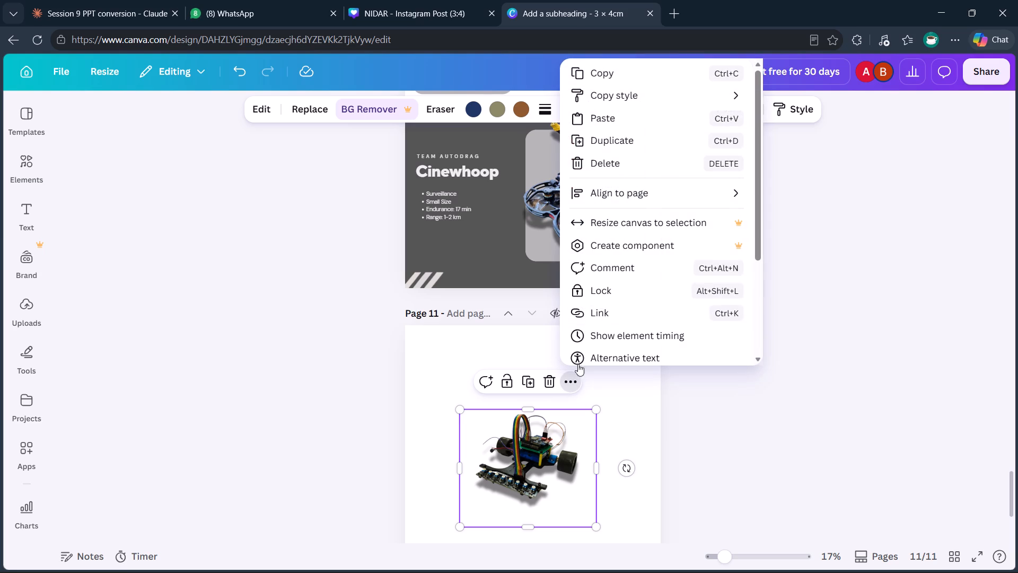
pyautogui.click(626, 65)
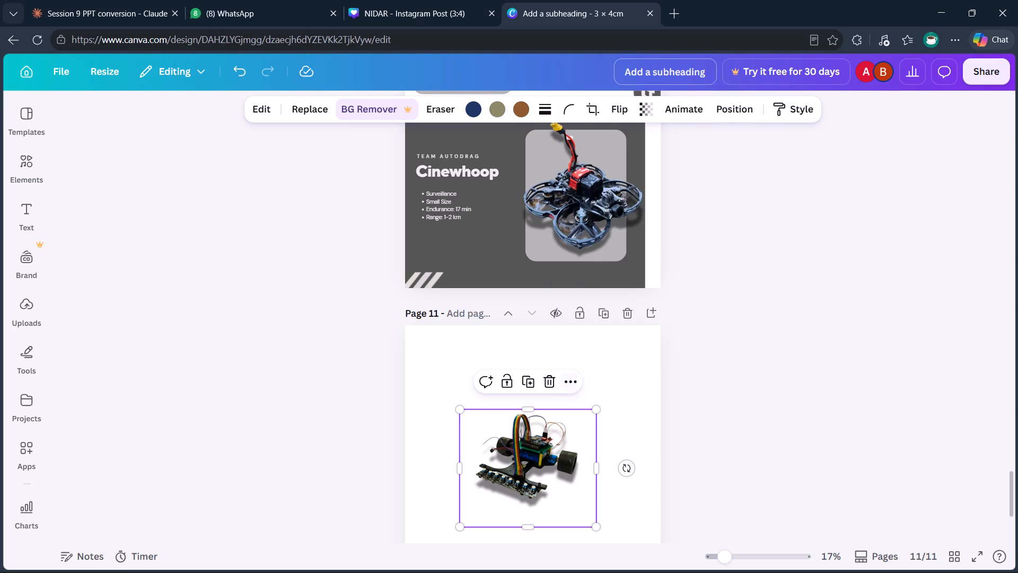
pyautogui.scroll(8, 548, 232)
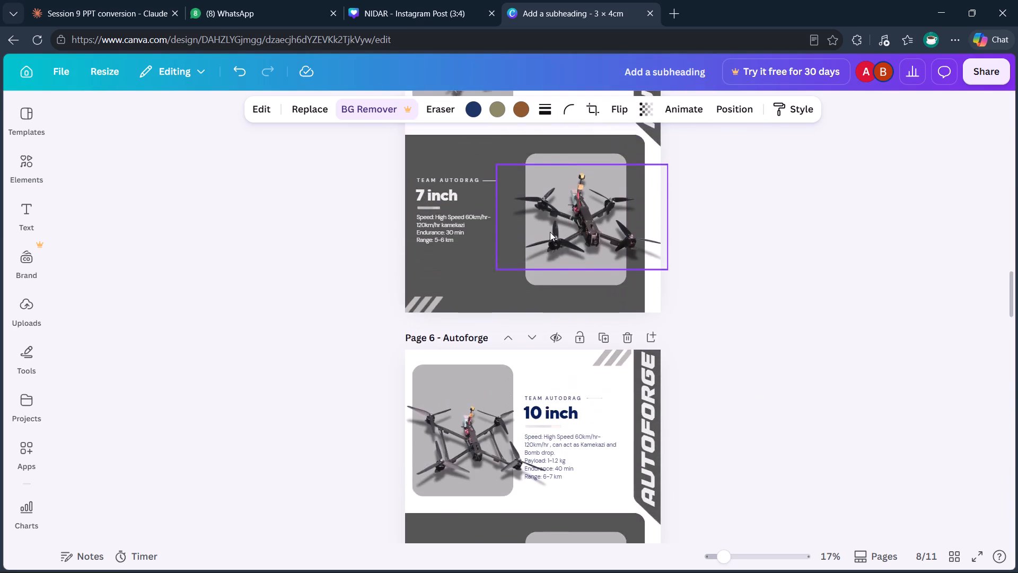
pyautogui.scroll(2, 550, 232)
pyautogui.click(477, 227)
pyautogui.hotkey('ctrl', 'v')
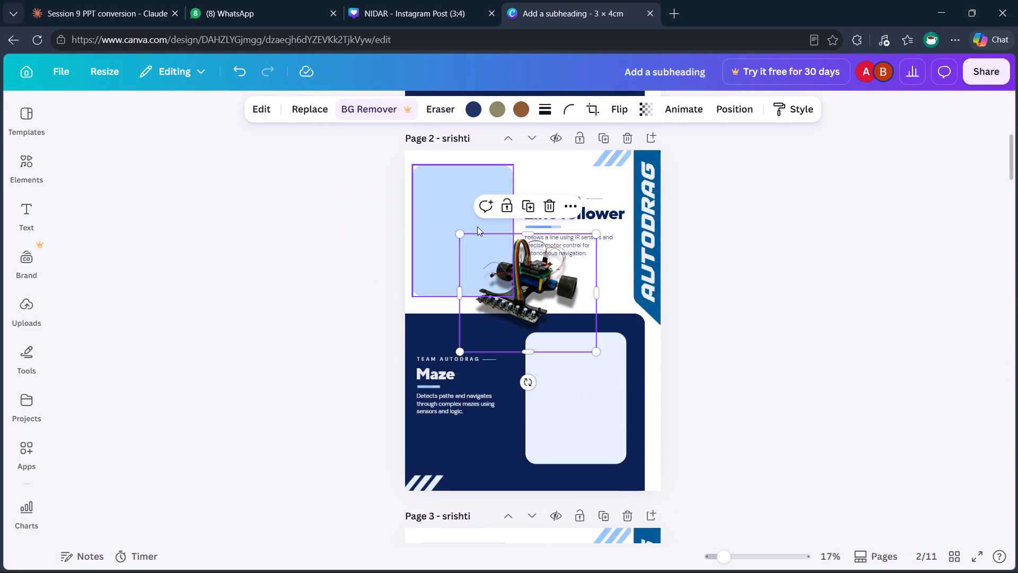
pyautogui.moveTo(535, 286); pyautogui.dragTo(471, 232)
pyautogui.hscroll(-1, 526, 277)
pyautogui.hscroll(-1, 471, 232)
pyautogui.doubleClick(837, 339)
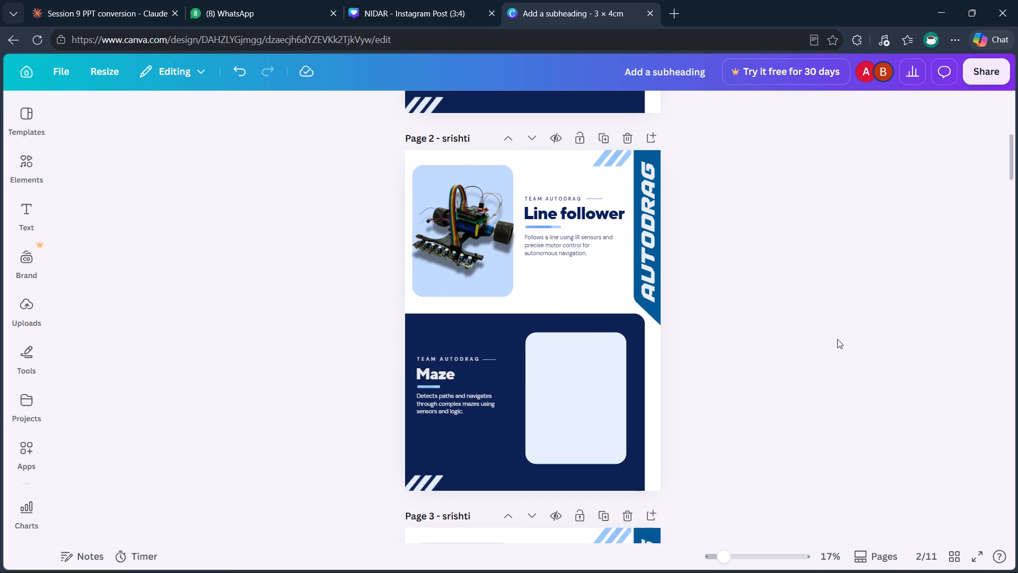
# Look through the brochure from page 1 to page 9, checking each entry's image, description and stripe decorations.
pyautogui.hscroll(-7, 835, 340)
pyautogui.hscroll(1, 574, 349)
pyautogui.scroll(-1, 744, 340)
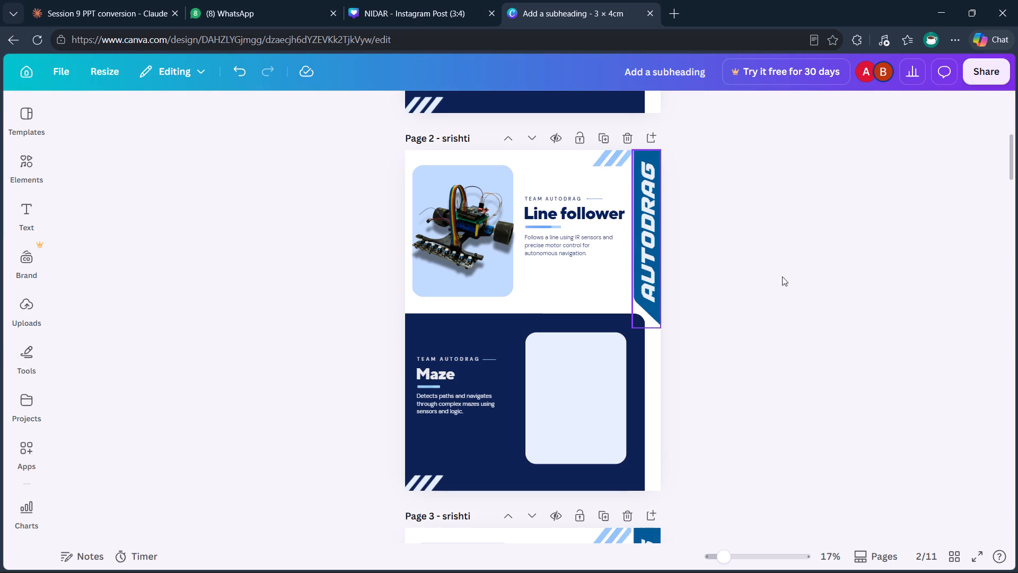
pyautogui.scroll(-1, 782, 276)
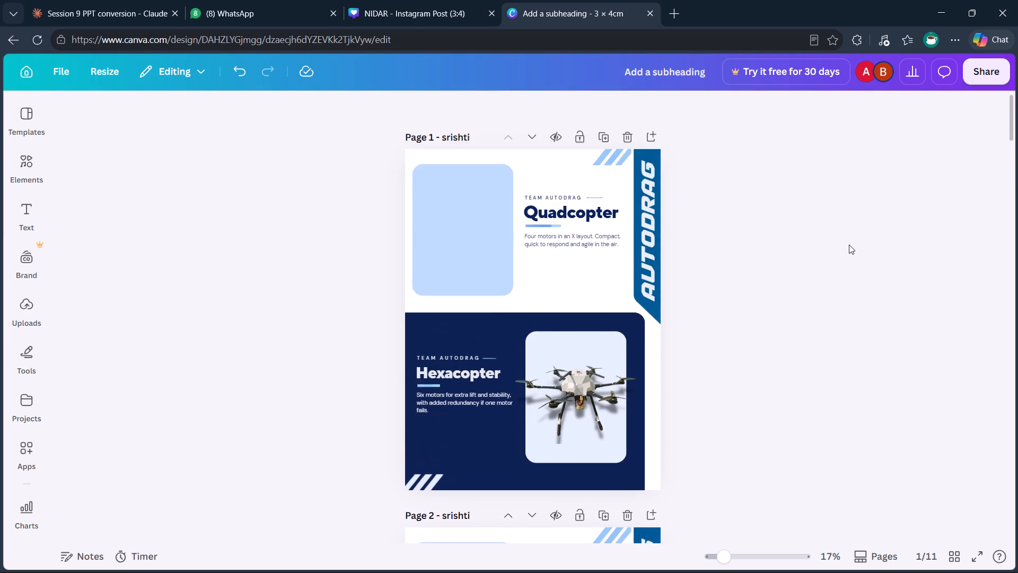
pyautogui.scroll(-4, 849, 245)
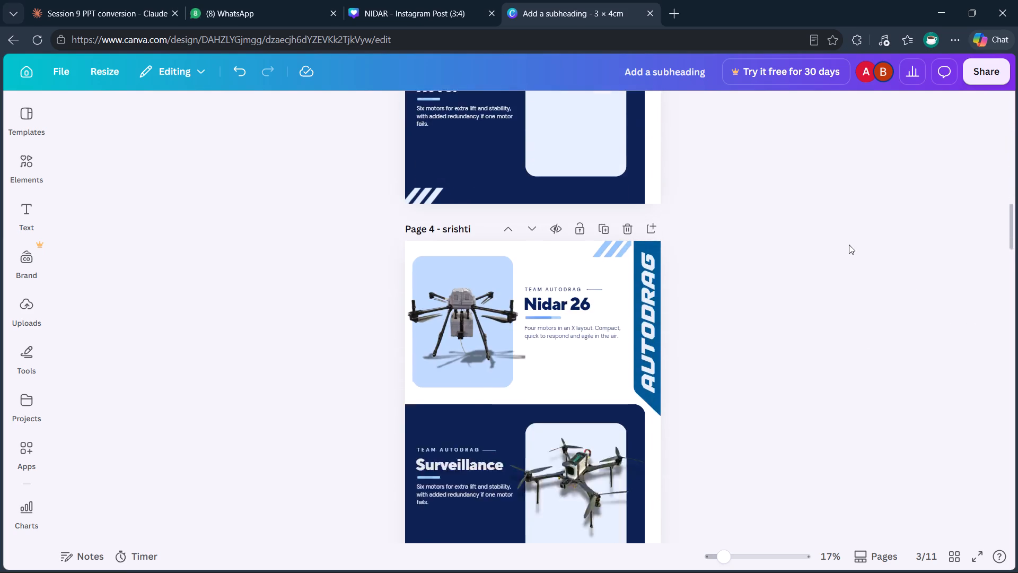
pyautogui.scroll(-2, 849, 245)
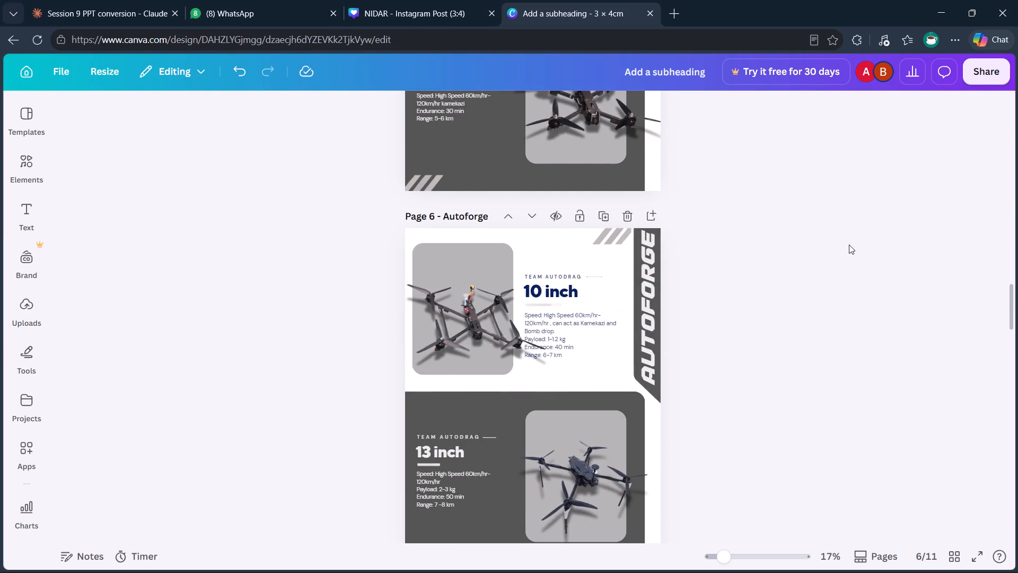
pyautogui.scroll(-4, 849, 245)
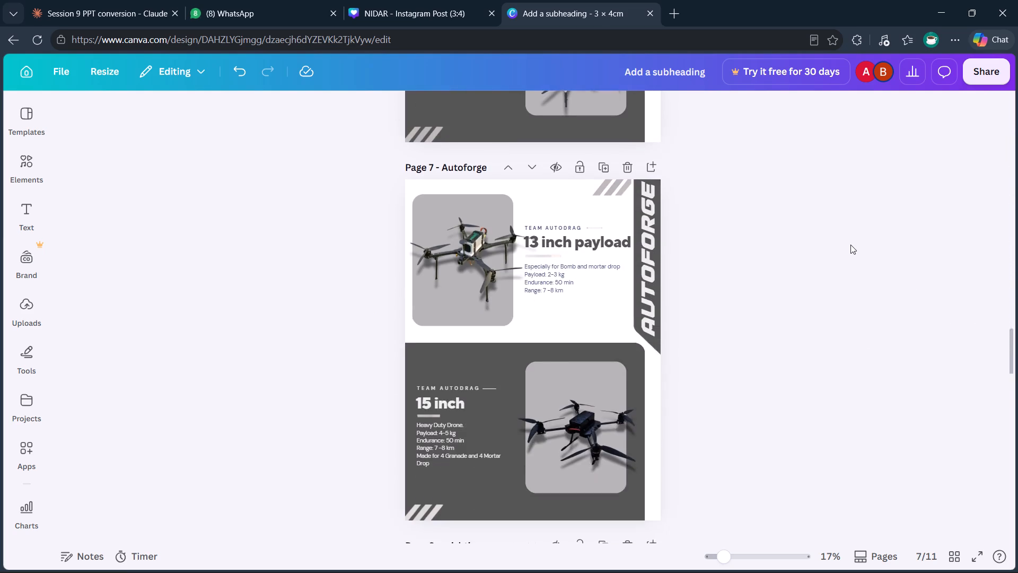
pyautogui.scroll(-4, 850, 245)
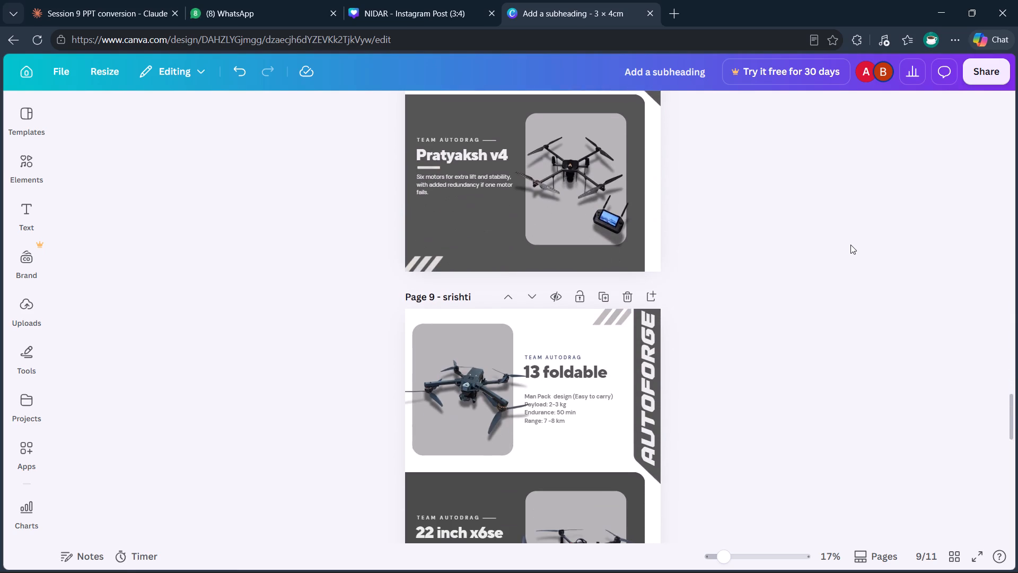
pyautogui.scroll(4, 850, 245)
pyautogui.hscroll(-1, 850, 245)
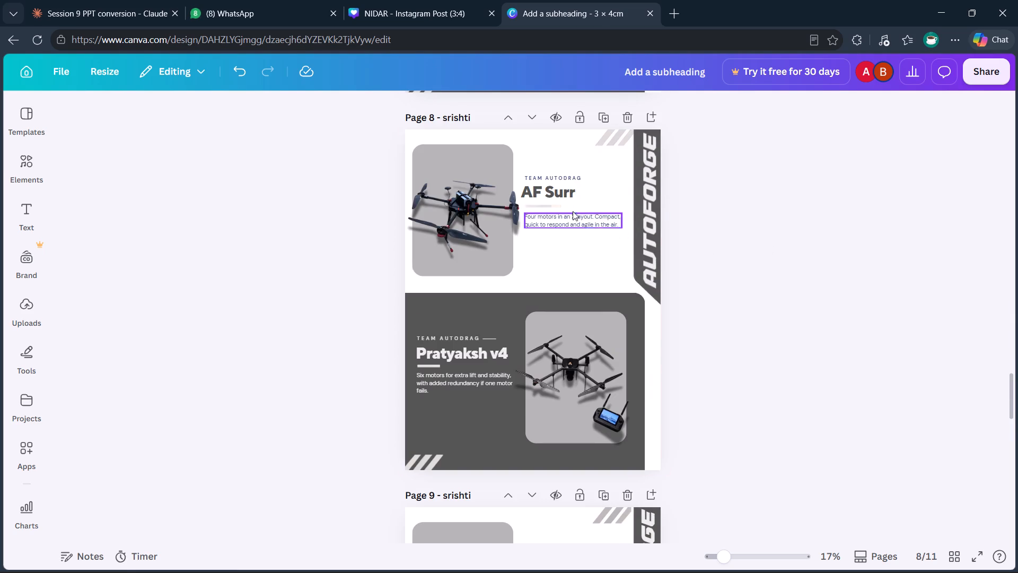
# Copy the faint underline beneath page 8's AF Surr heading and paste it beneath the 13 foldable heading on page 9.
pyautogui.hscroll(-1, 573, 211)
pyautogui.click(551, 205)
pyautogui.hotkey('ctrl', 'c')
pyautogui.scroll(-1, 551, 205)
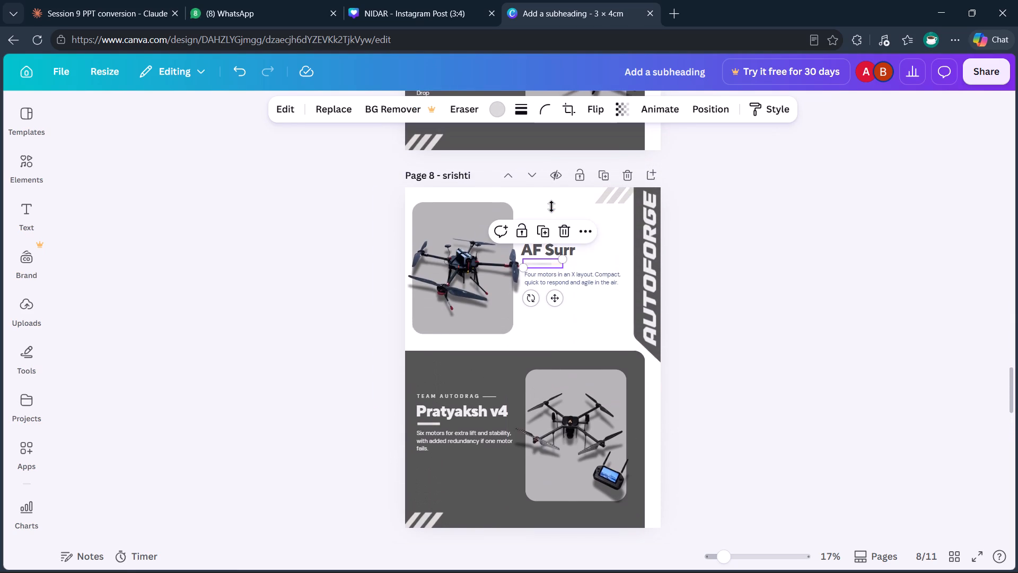
pyautogui.scroll(2, 551, 206)
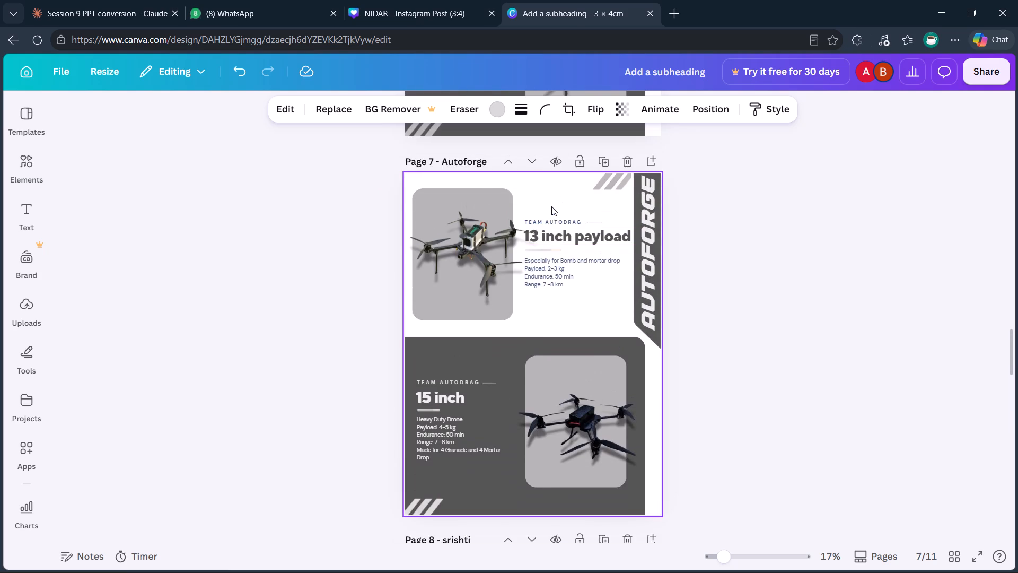
pyautogui.scroll(-3, 551, 206)
pyautogui.scroll(1, 539, 294)
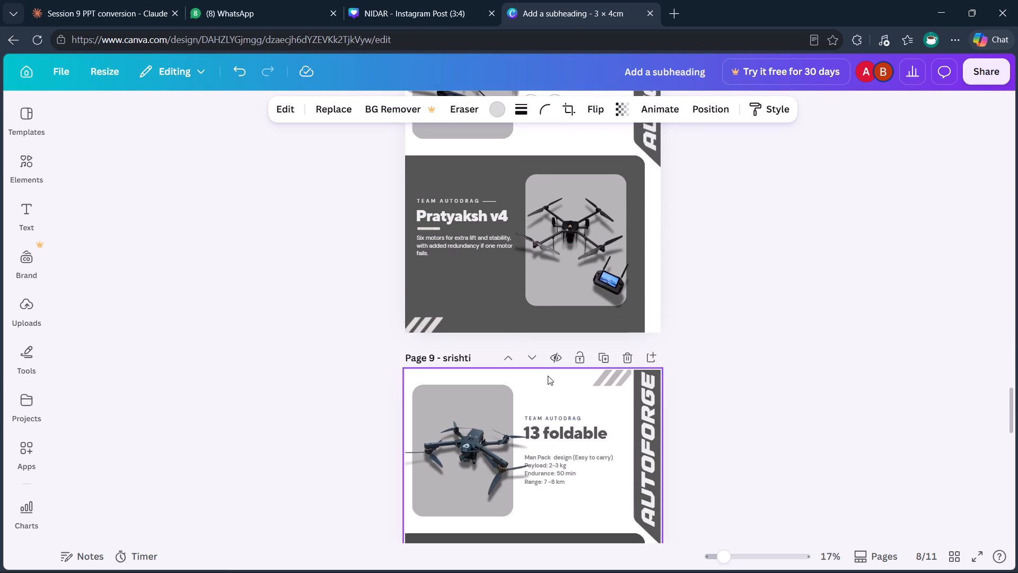
pyautogui.scroll(1, 548, 376)
pyautogui.click(563, 448)
pyautogui.hotkey('ctrl', 'v')
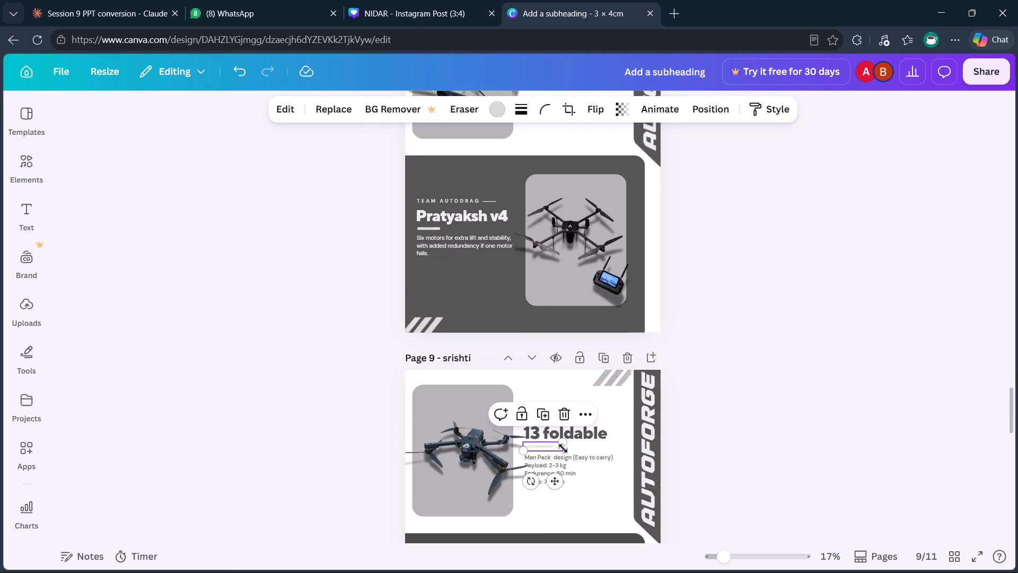
# Paste the copied faint underline beneath the FPV heading on page 10.
pyautogui.scroll(-2, 563, 448)
pyautogui.scroll(-2, 518, 440)
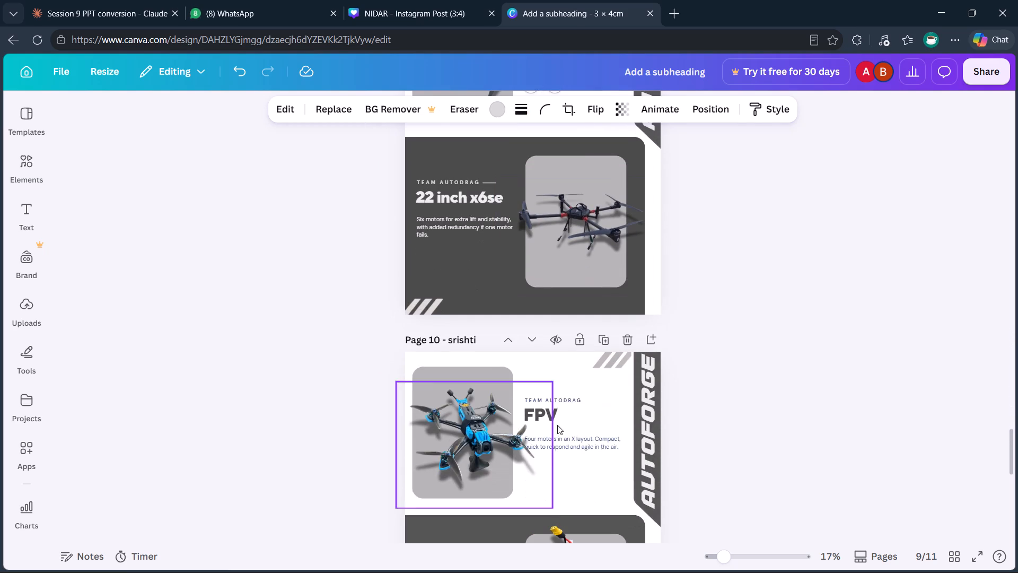
pyautogui.click(557, 425)
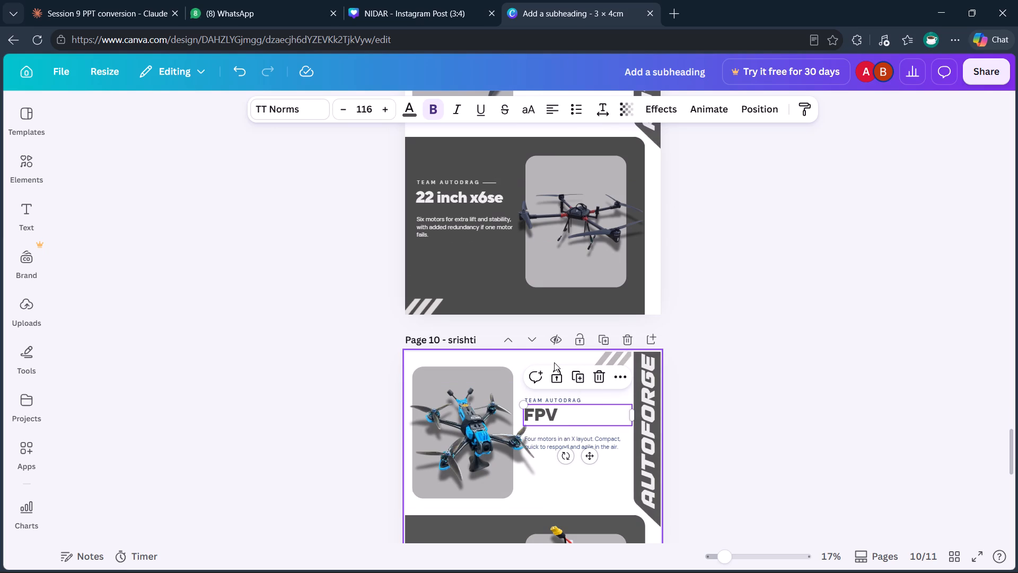
pyautogui.hotkey('ctrl', 'v')
pyautogui.click(554, 362)
# Copy the short light underline beneath page 8's Pratyaksh v4 heading and paste it beneath page 9's 22 inch x6se heading.
pyautogui.scroll(-1, 627, 496)
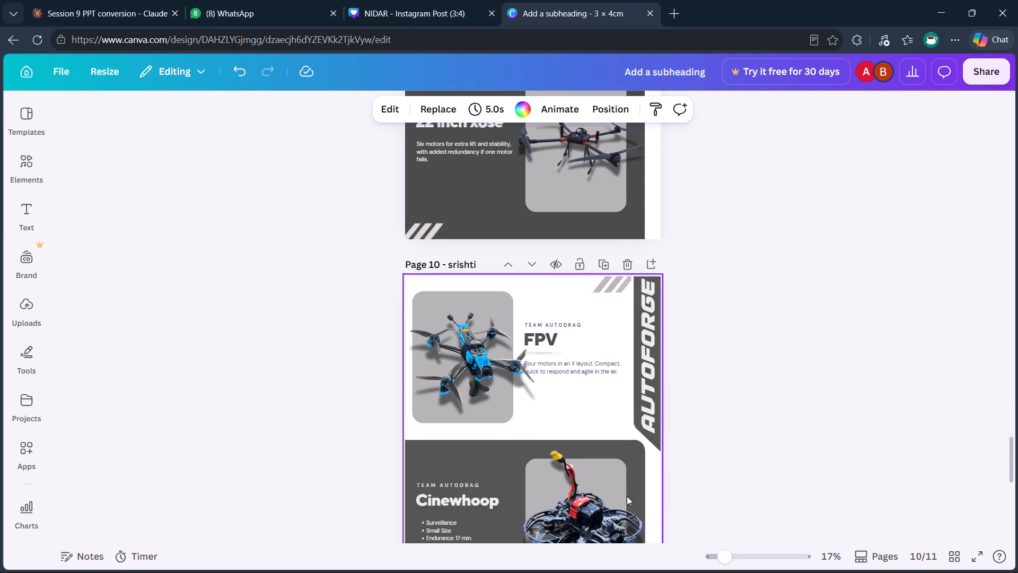
pyautogui.scroll(-2, 627, 496)
pyautogui.scroll(1, 763, 314)
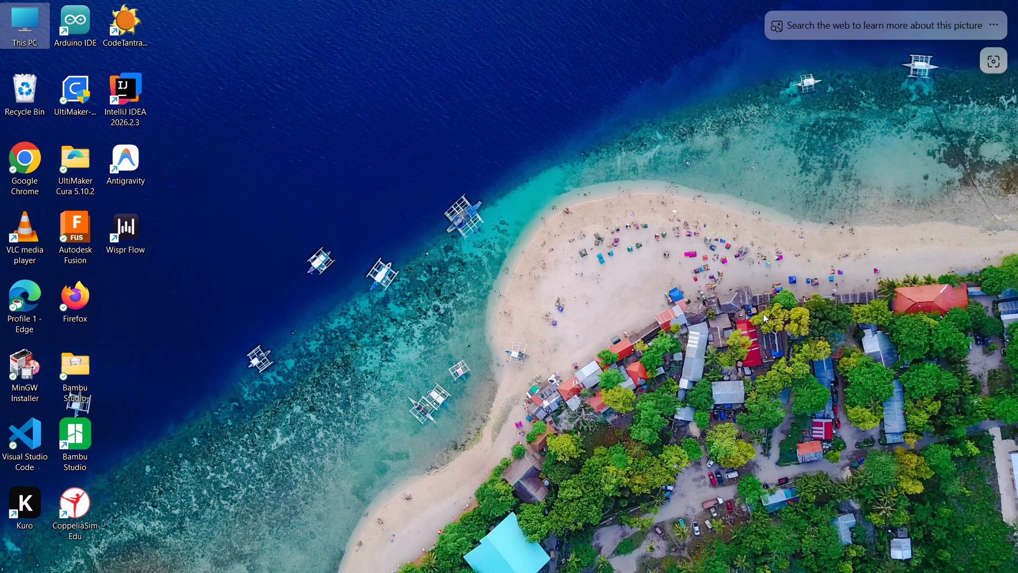
pyautogui.scroll(1, 763, 314)
pyautogui.click(698, 558)
pyautogui.scroll(2, 687, 268)
pyautogui.rightClick(428, 219)
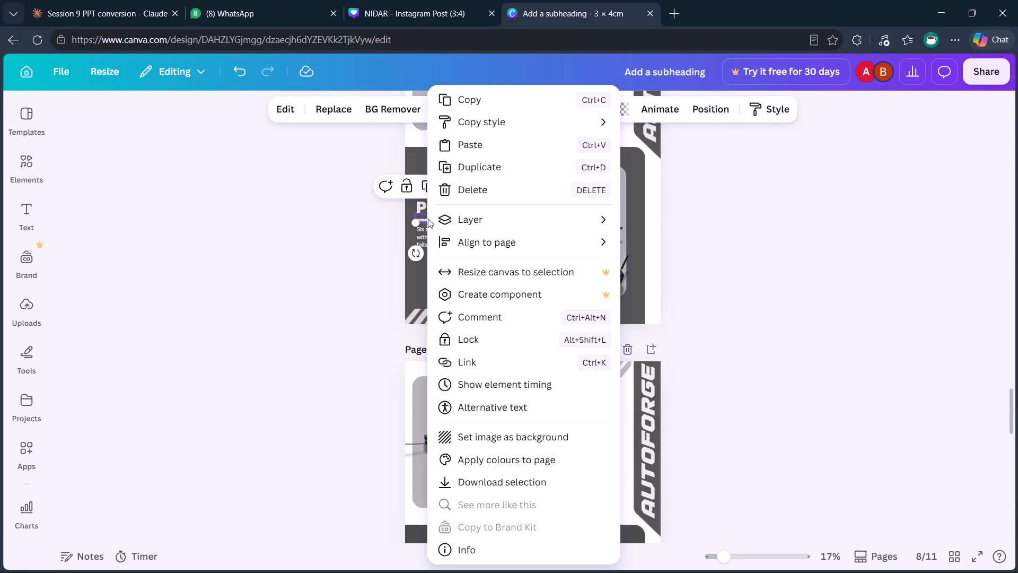
pyautogui.hotkey('ctrl', 'c')
pyautogui.click(313, 361)
pyautogui.scroll(-1, 361, 352)
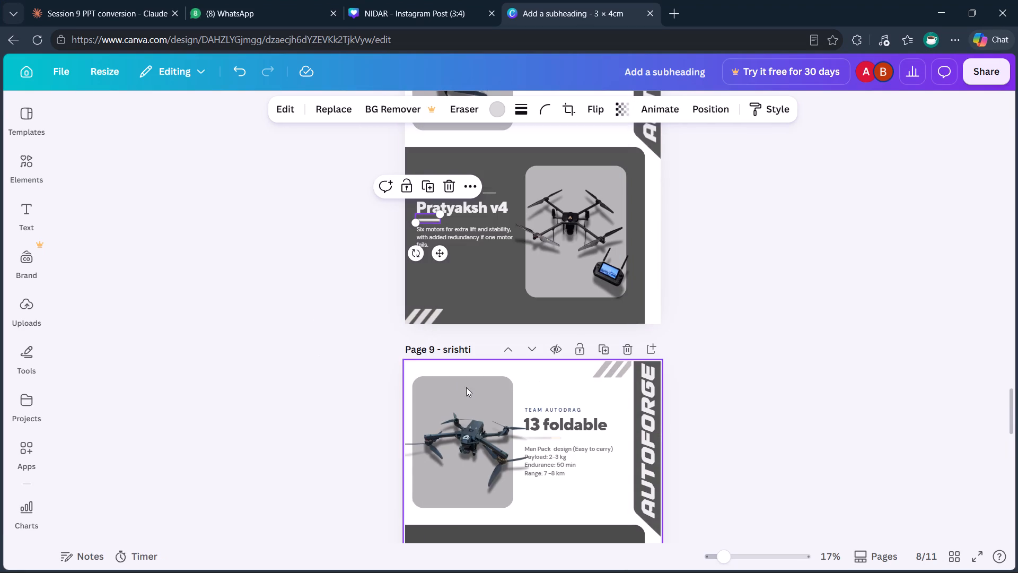
pyautogui.scroll(-1, 466, 387)
pyautogui.click(464, 382)
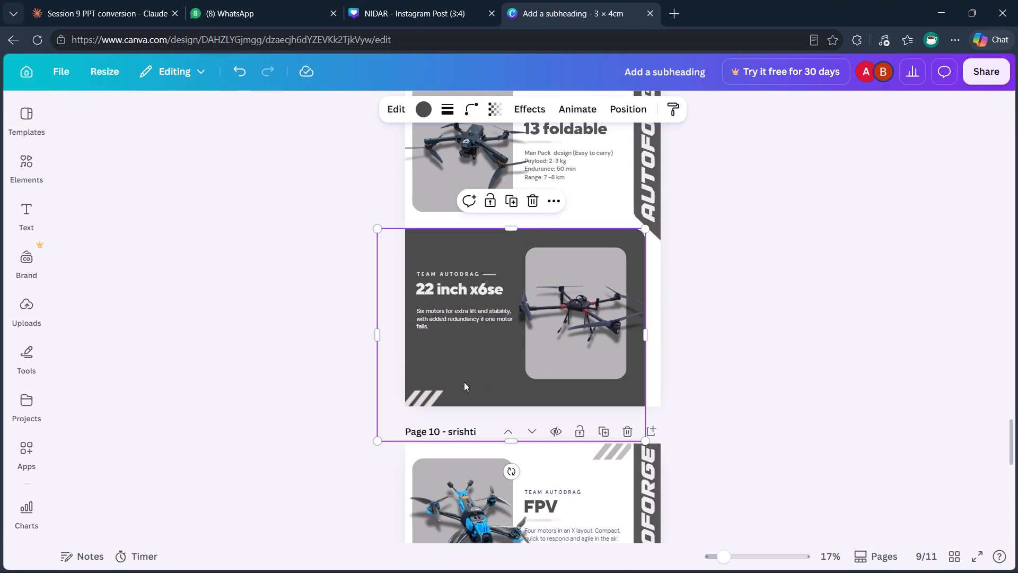
pyautogui.hotkey('ctrl', 'v')
# Paste the copied short light underline beneath the Cinewhoop heading on page 10.
pyautogui.scroll(-1, 464, 382)
pyautogui.scroll(1, 464, 388)
pyautogui.scroll(-1, 488, 489)
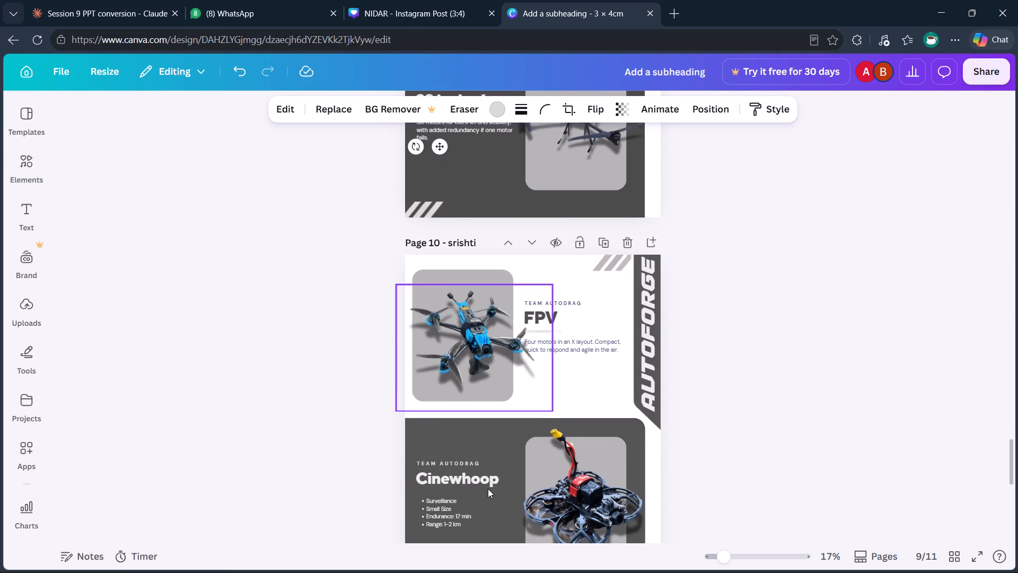
pyautogui.scroll(-1, 488, 489)
pyautogui.click(496, 430)
pyautogui.hotkey('ctrl', 'v')
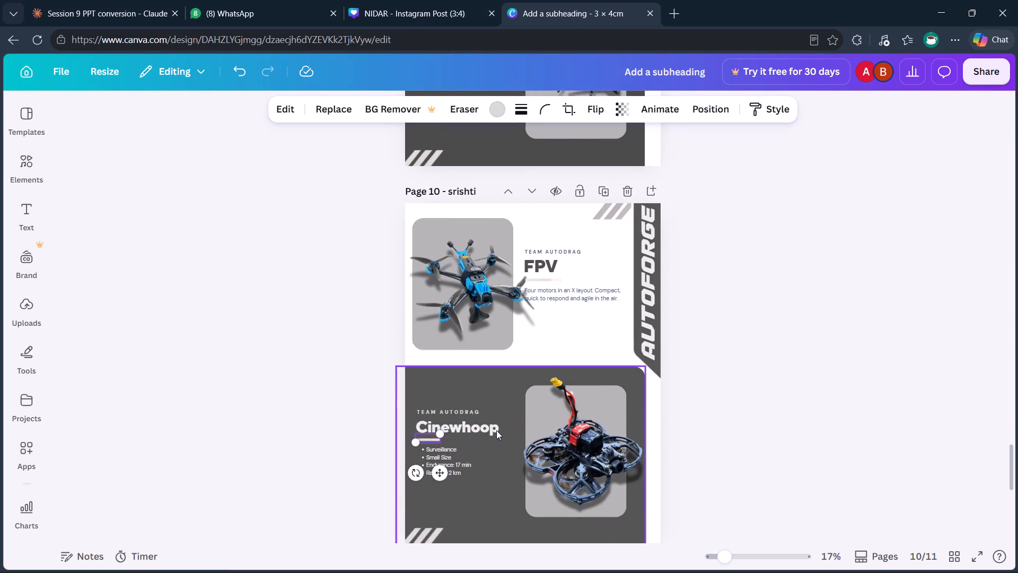
# Copy the thin line beside TEAM AUTODRAG in page 7's 15 inch section and paste it into page 10's Cinewhoop section.
pyautogui.scroll(1, 496, 430)
pyautogui.click(496, 430)
pyautogui.scroll(1, 496, 430)
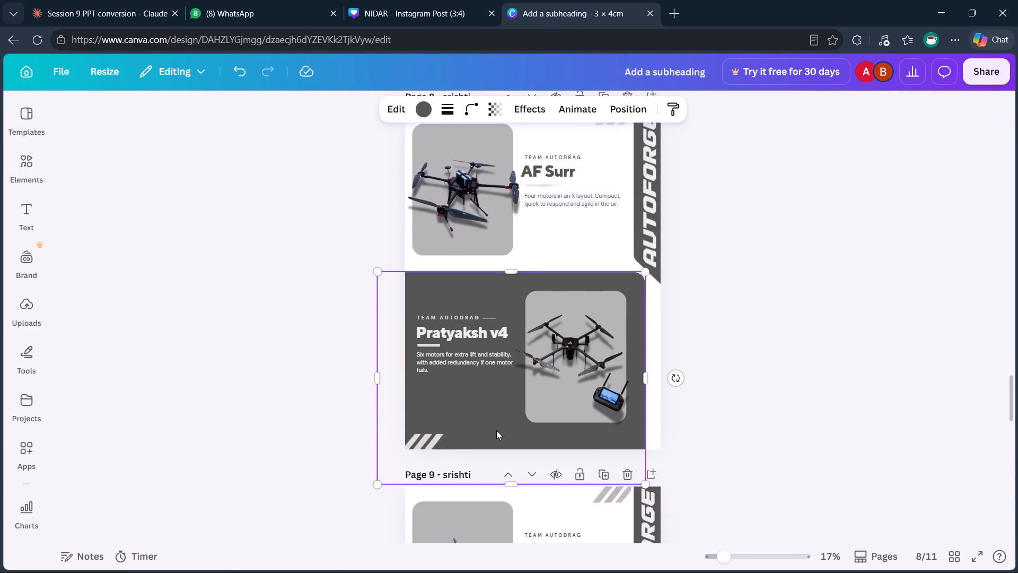
pyautogui.scroll(3, 496, 430)
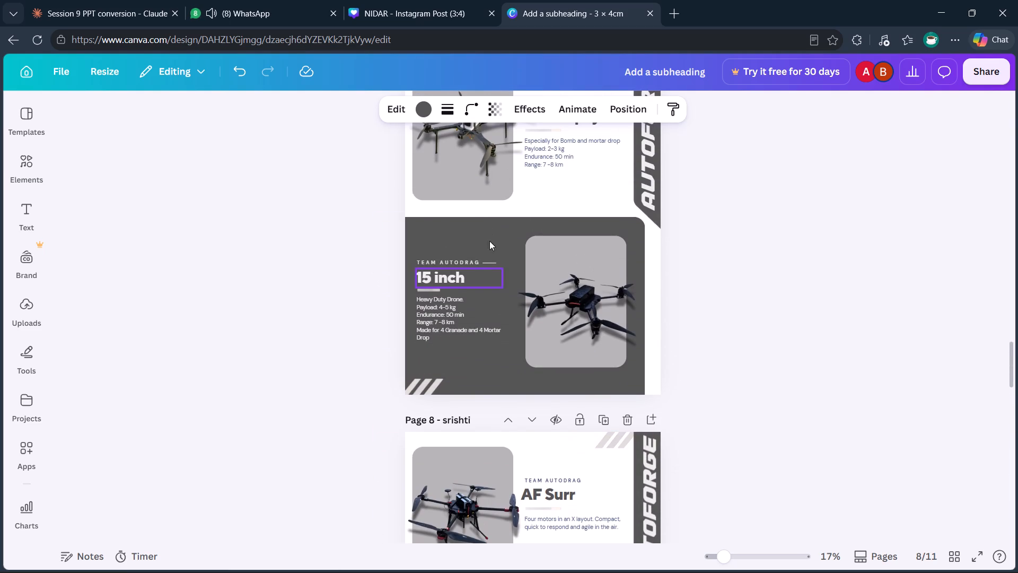
pyautogui.click(493, 259)
pyautogui.hotkey('ctrl', 'c')
pyautogui.click(493, 259)
pyautogui.scroll(-2, 493, 259)
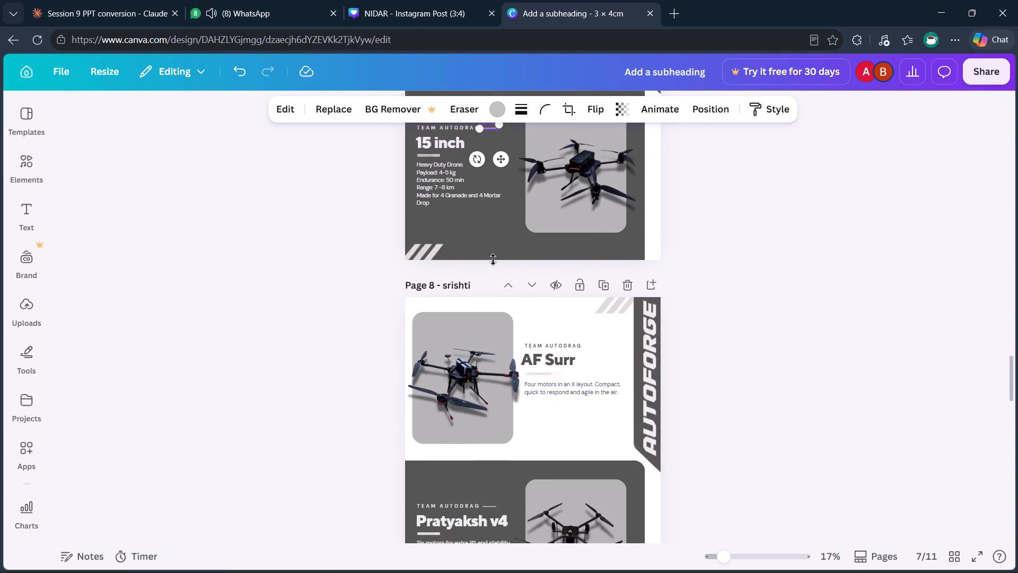
pyautogui.scroll(1, 494, 259)
pyautogui.scroll(-1, 476, 367)
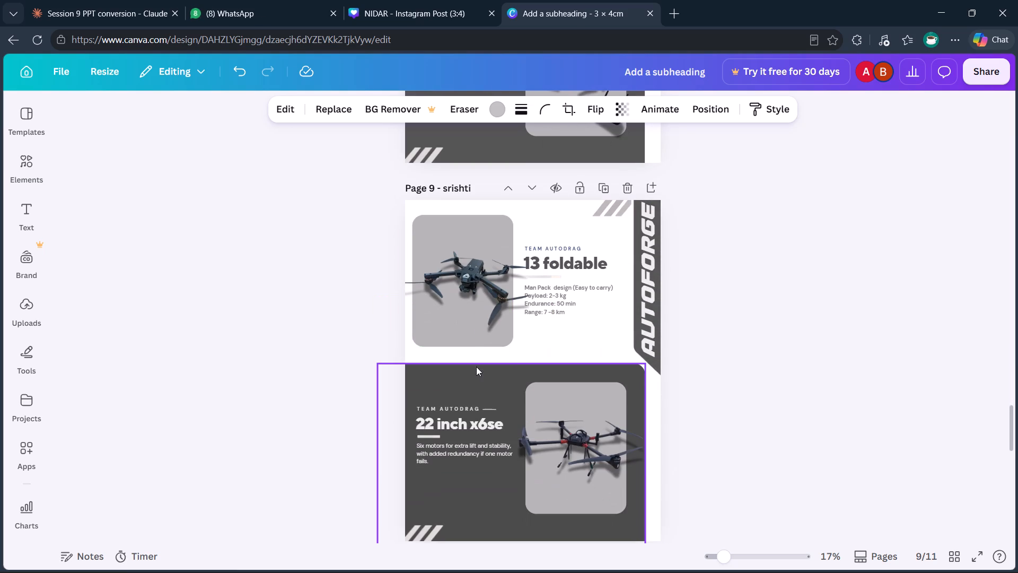
pyautogui.click(504, 388)
pyautogui.scroll(-4, 504, 388)
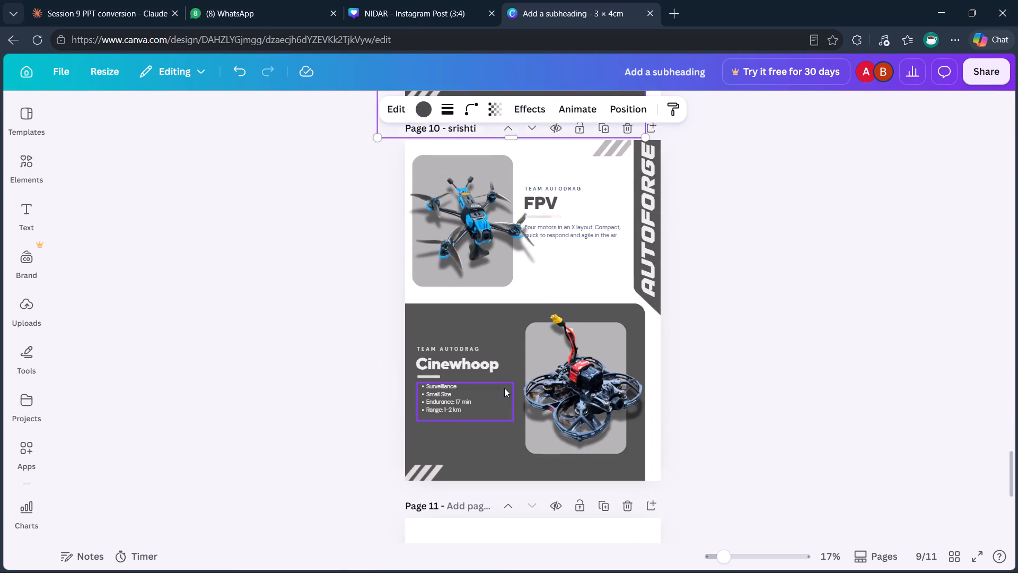
pyautogui.scroll(-3, 504, 388)
pyautogui.click(487, 280)
pyautogui.hotkey('ctrl', 'v')
pyautogui.keyDown('ctrl'); pyautogui.click(487, 280); pyautogui.keyUp('ctrl')
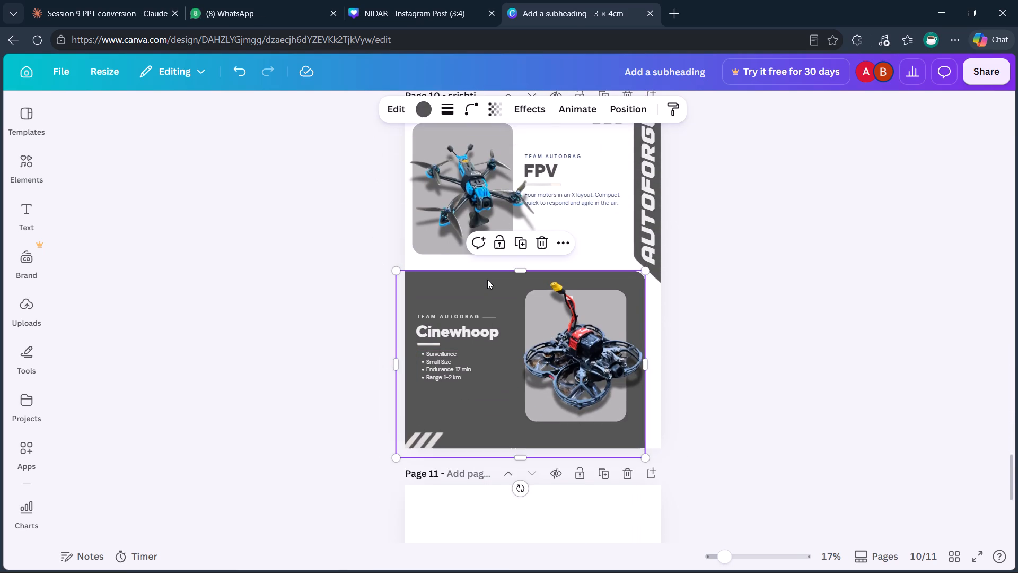
# Copy the thin line beside TEAM AUTODRAG in page 7's 13 inch payload section and paste it into page 8's AF Surr section.
pyautogui.scroll(1, 487, 280)
pyautogui.scroll(-1, 487, 280)
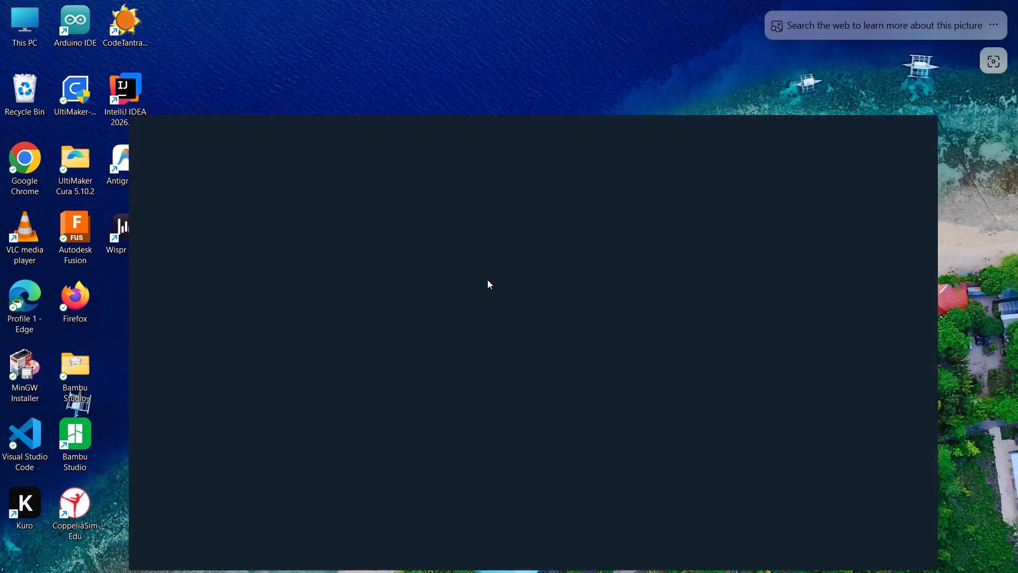
pyautogui.scroll(-1, 487, 280)
pyautogui.hscroll(1, 489, 281)
pyautogui.click(736, 189)
pyautogui.scroll(1, 736, 189)
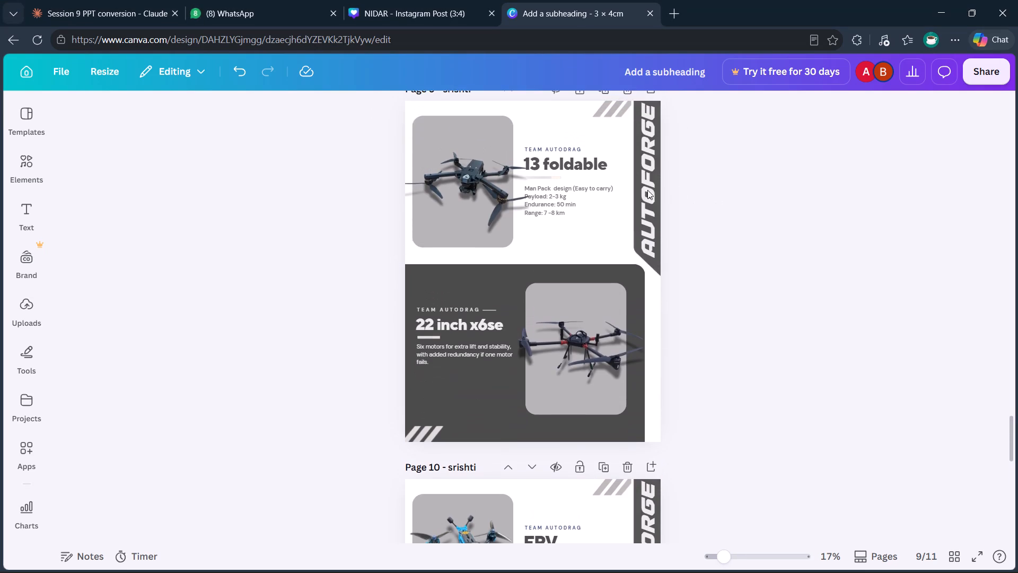
pyautogui.scroll(1, 647, 190)
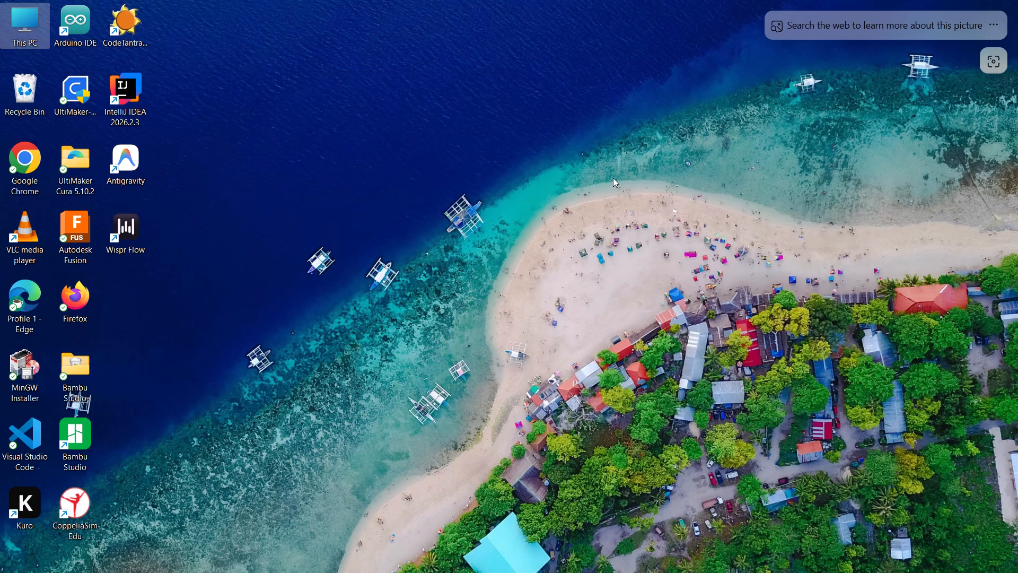
pyautogui.scroll(1, 610, 183)
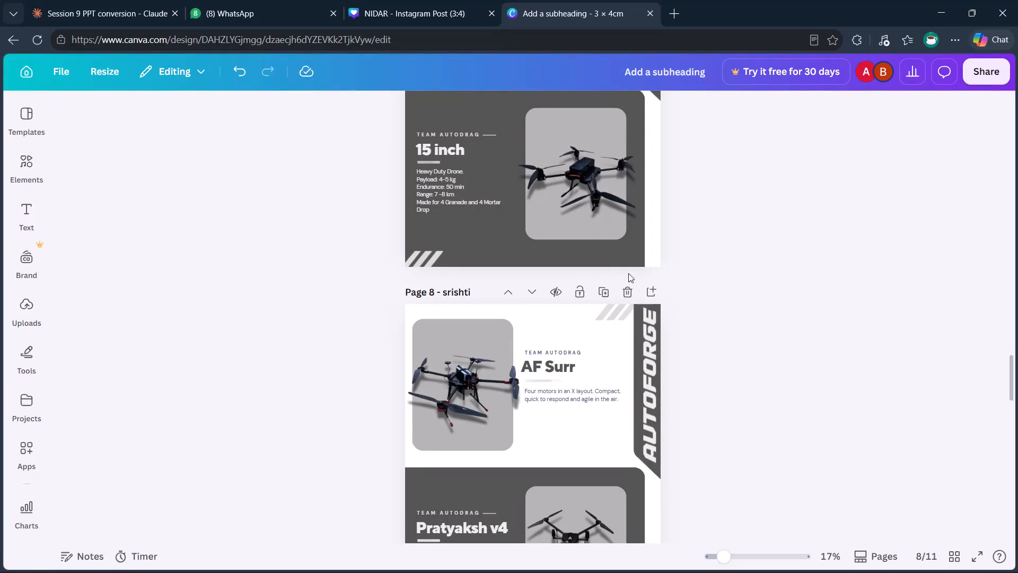
pyautogui.scroll(1, 628, 273)
pyautogui.click(694, 256)
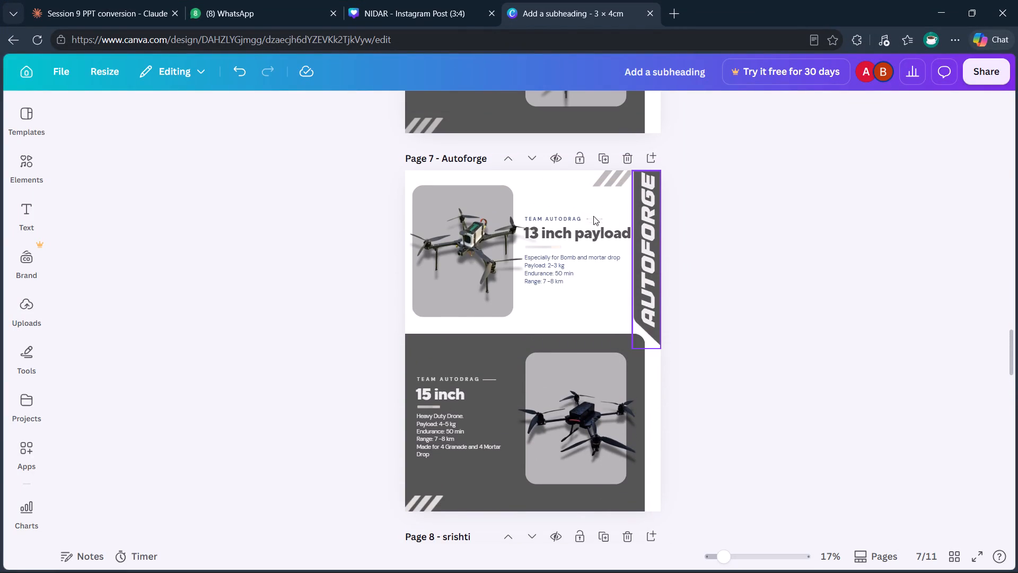
pyautogui.click(598, 220)
pyautogui.hotkey('ctrl', 'c')
pyautogui.scroll(-3, 602, 220)
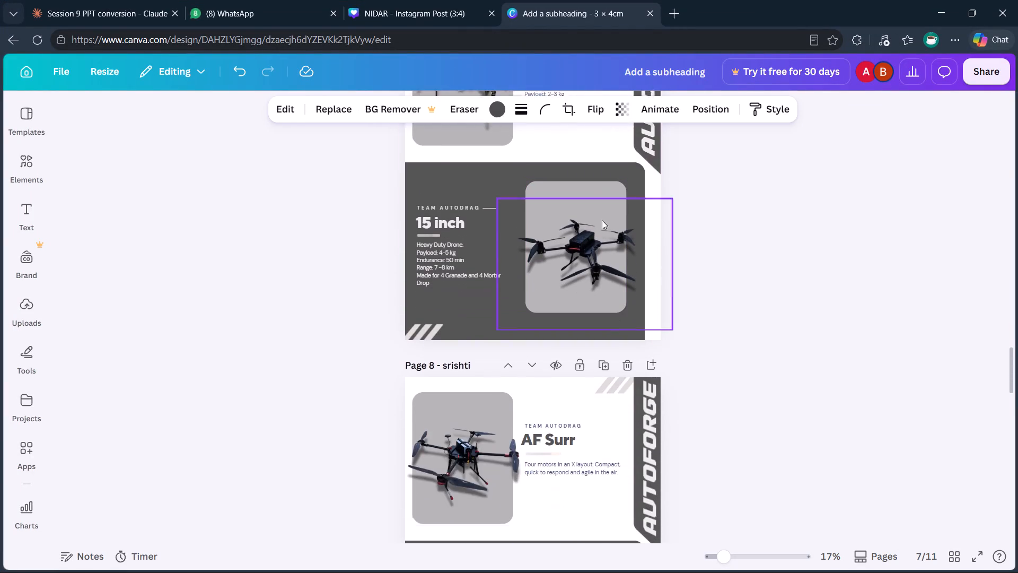
pyautogui.scroll(-1, 602, 220)
pyautogui.click(603, 357)
pyautogui.hotkey('ctrl', 'v')
# Paste the copied thin line beside TEAM AUTODRAG in page 9's 13 foldable section.
pyautogui.scroll(-1, 603, 357)
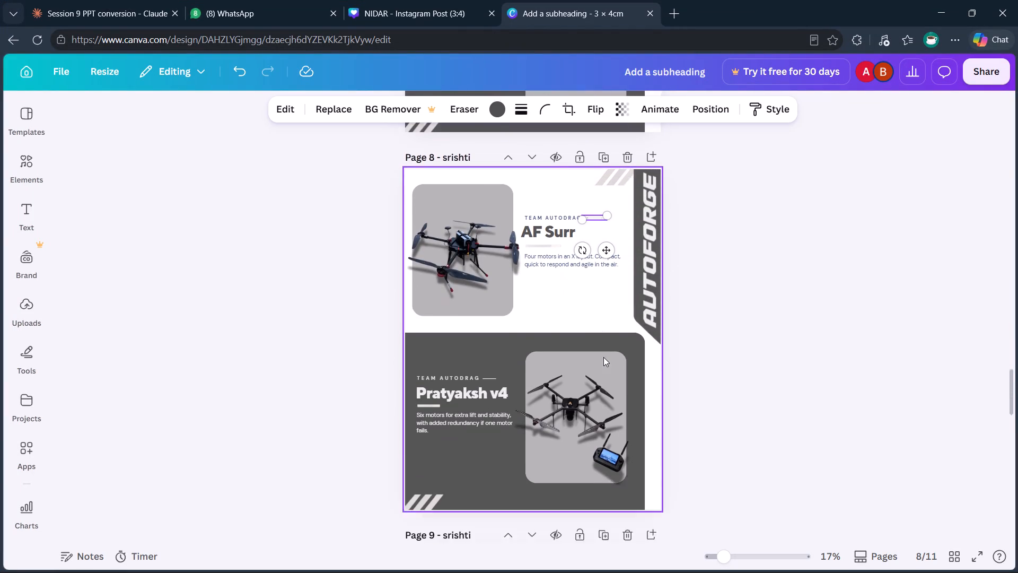
pyautogui.scroll(-1, 603, 357)
pyautogui.click(603, 357)
pyautogui.click(561, 419)
pyautogui.hotkey('ctrl', 'v')
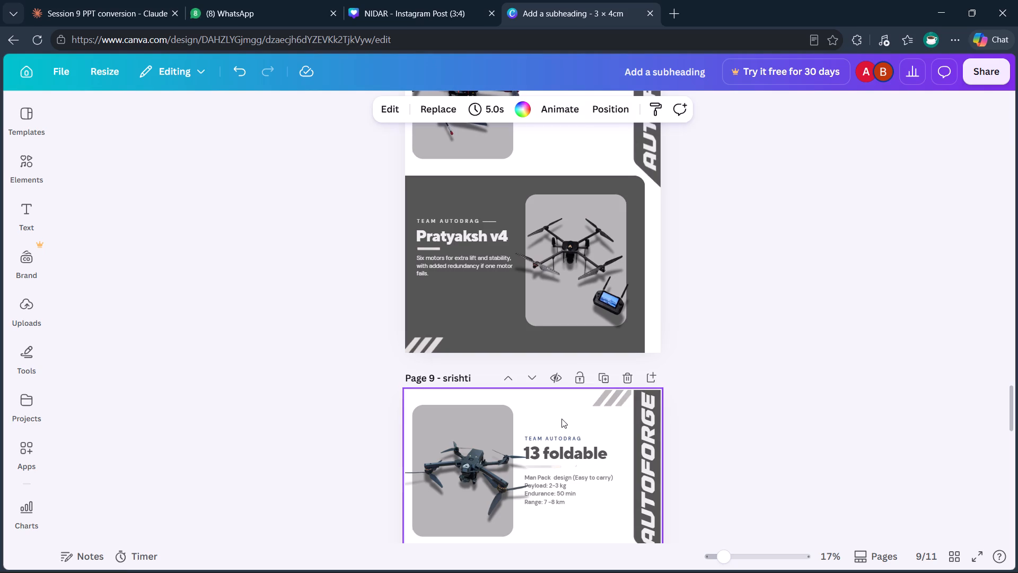
# Check the heading lines, descriptions and stripe decorations of the entries on pages 9 and 10.
pyautogui.scroll(-3, 561, 419)
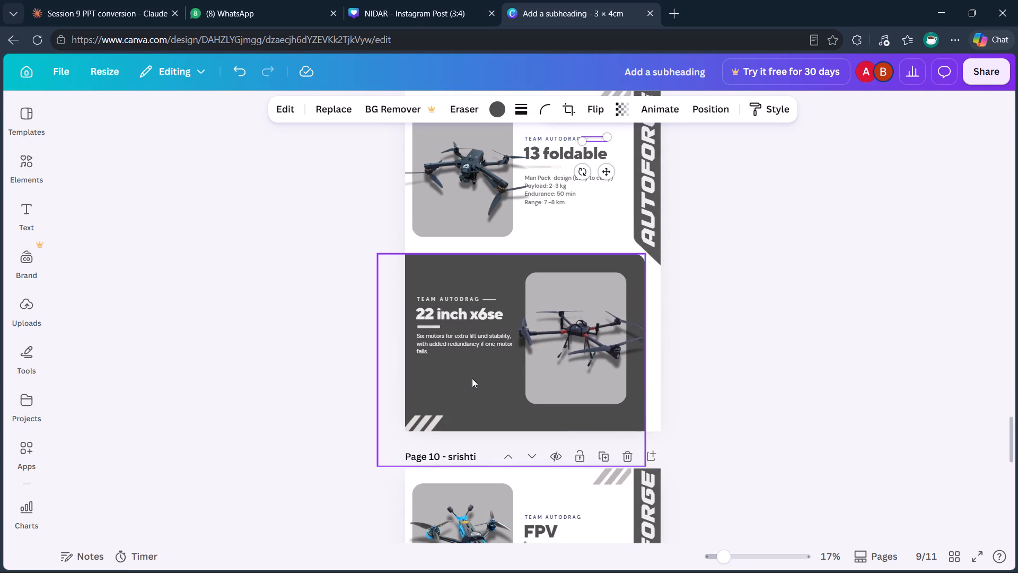
pyautogui.scroll(-1, 466, 379)
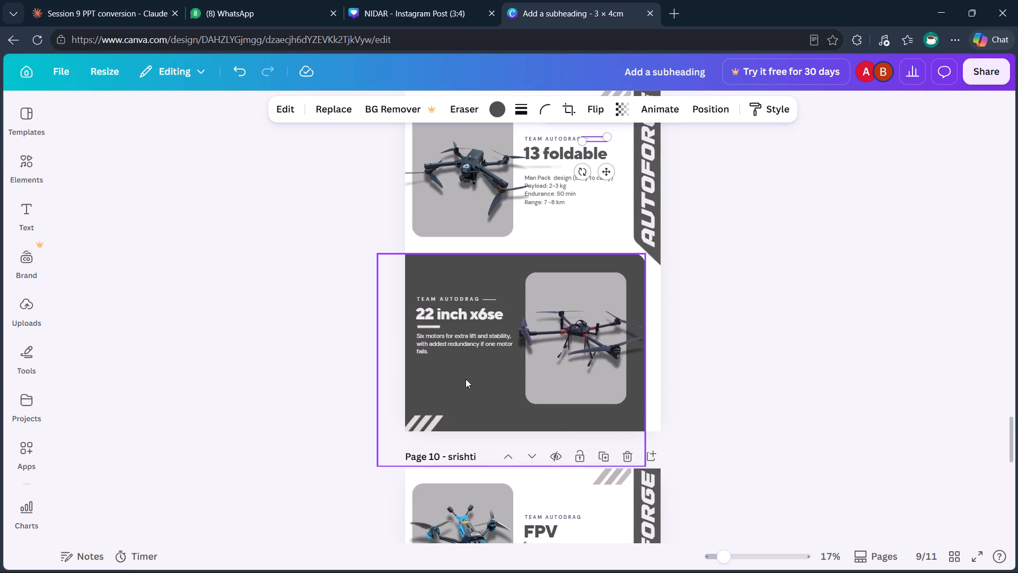
pyautogui.scroll(-1, 466, 379)
pyautogui.click(468, 379)
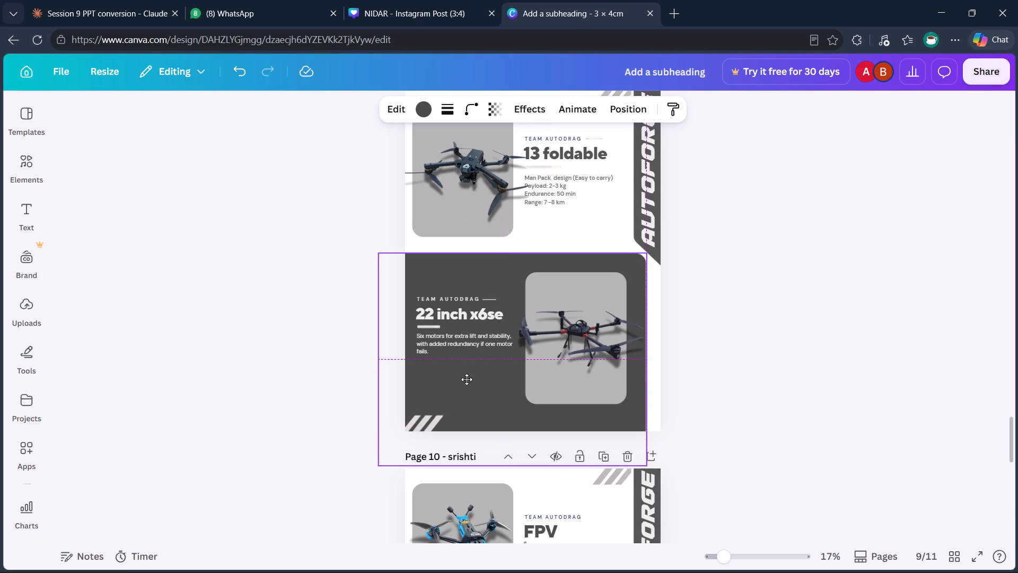
pyautogui.click(236, 372)
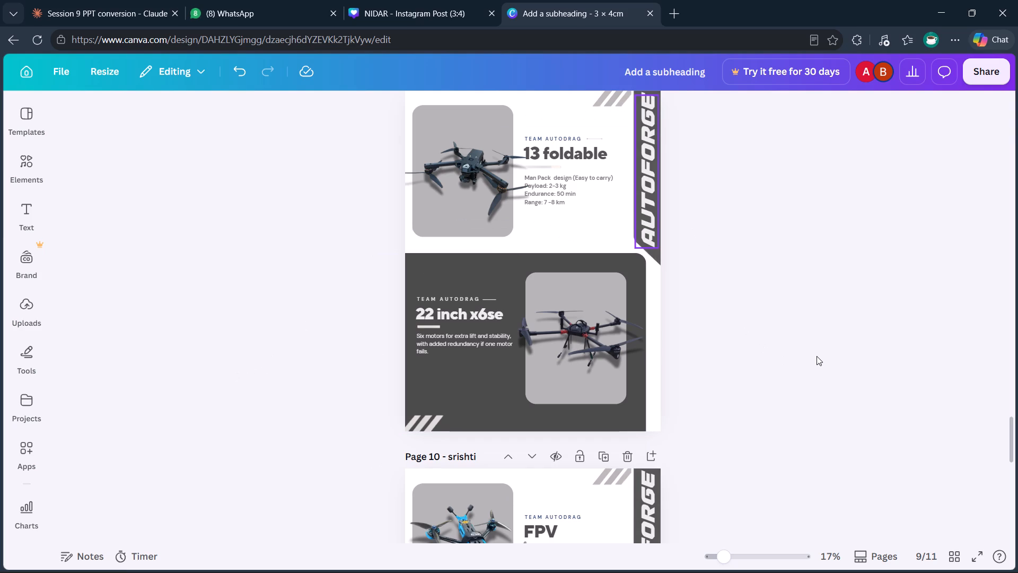
pyautogui.scroll(-1, 820, 328)
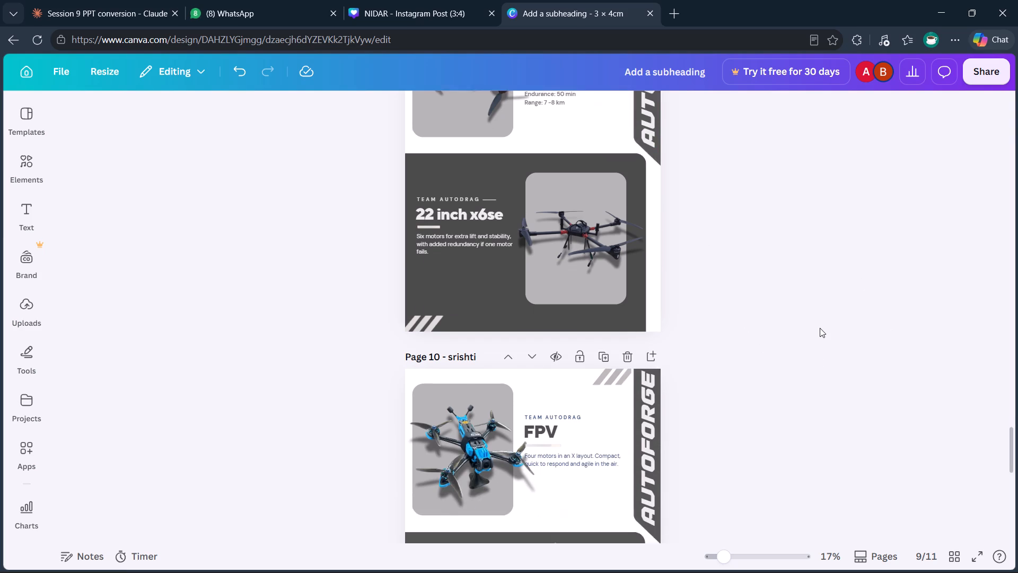
pyautogui.scroll(-1, 820, 328)
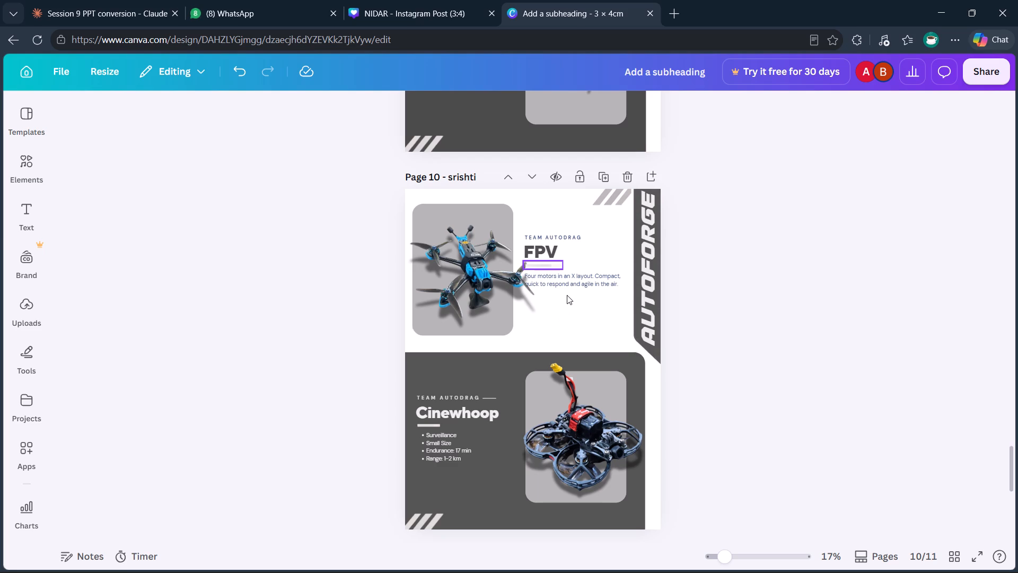
pyautogui.scroll(-2, 567, 295)
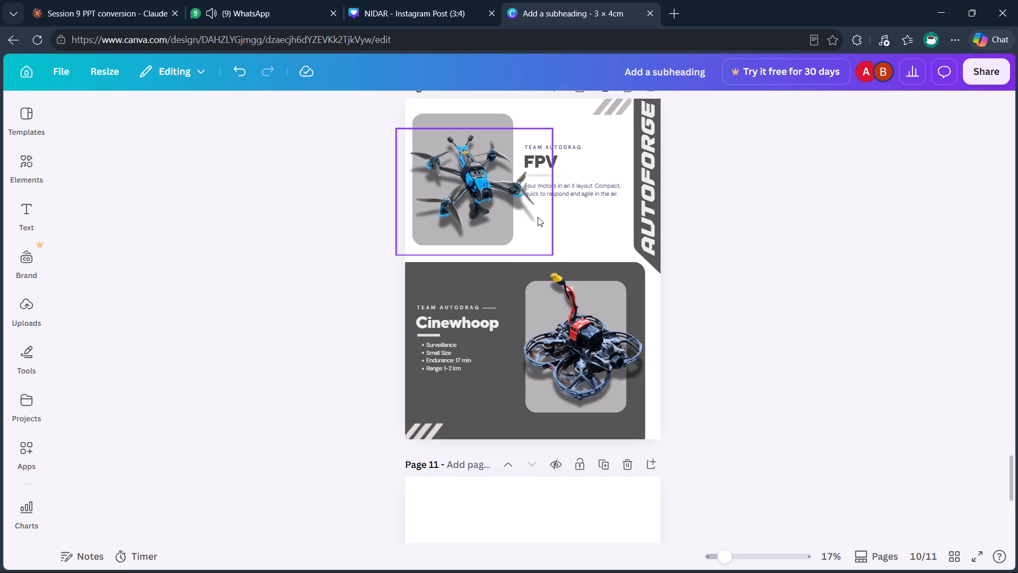
# Copy the 5 inch drone's specification text on page 5 and paste it over the FPV description on page 10.
pyautogui.scroll(8, 591, 213)
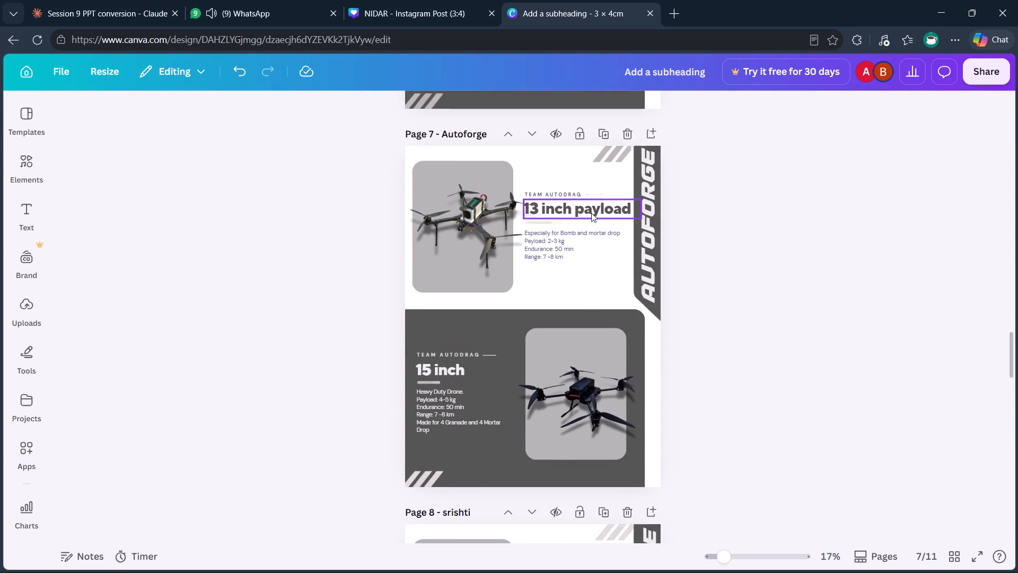
pyautogui.scroll(7, 591, 213)
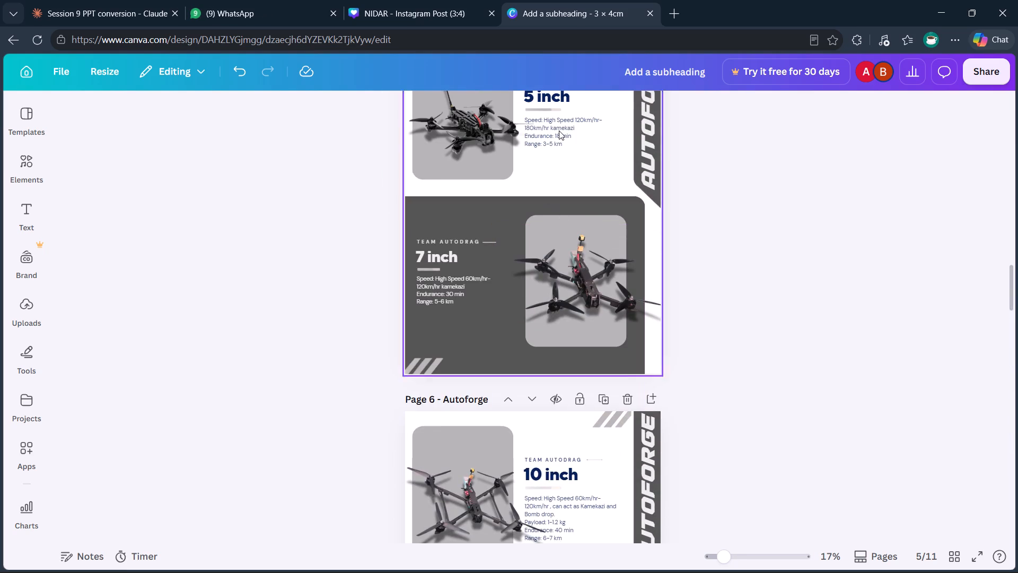
pyautogui.doubleClick(555, 125)
pyautogui.moveTo(578, 143); pyautogui.dragTo(528, 113)
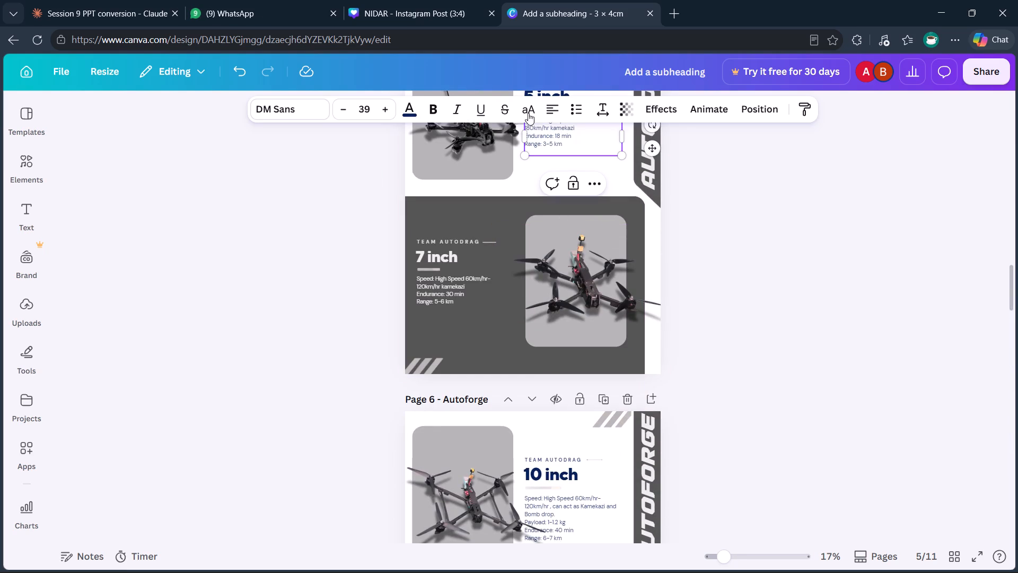
pyautogui.moveTo(528, 113); pyautogui.dragTo(535, 115)
pyautogui.click(664, 196)
pyautogui.scroll(1, 664, 196)
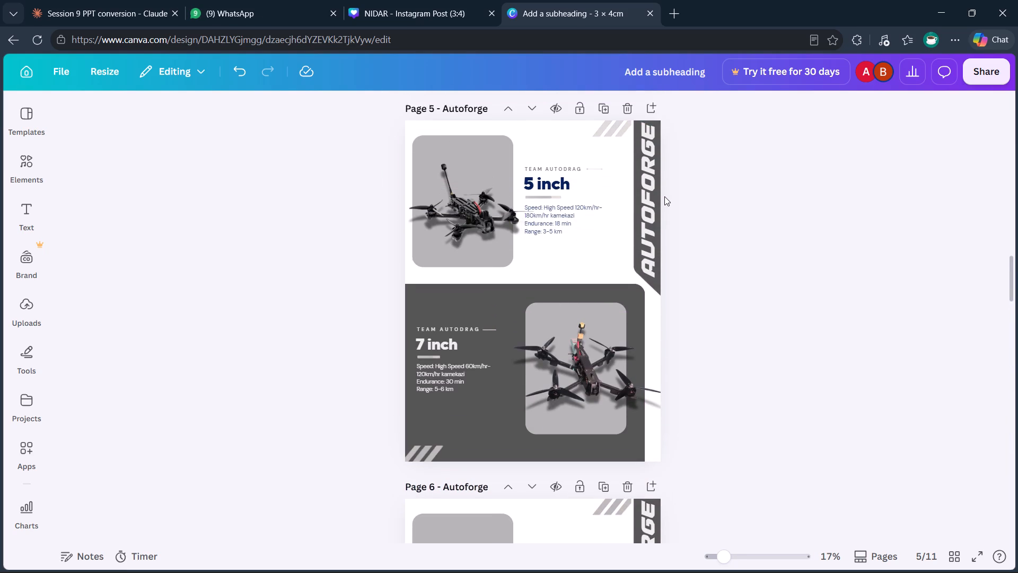
pyautogui.click(582, 204)
pyautogui.click(568, 233)
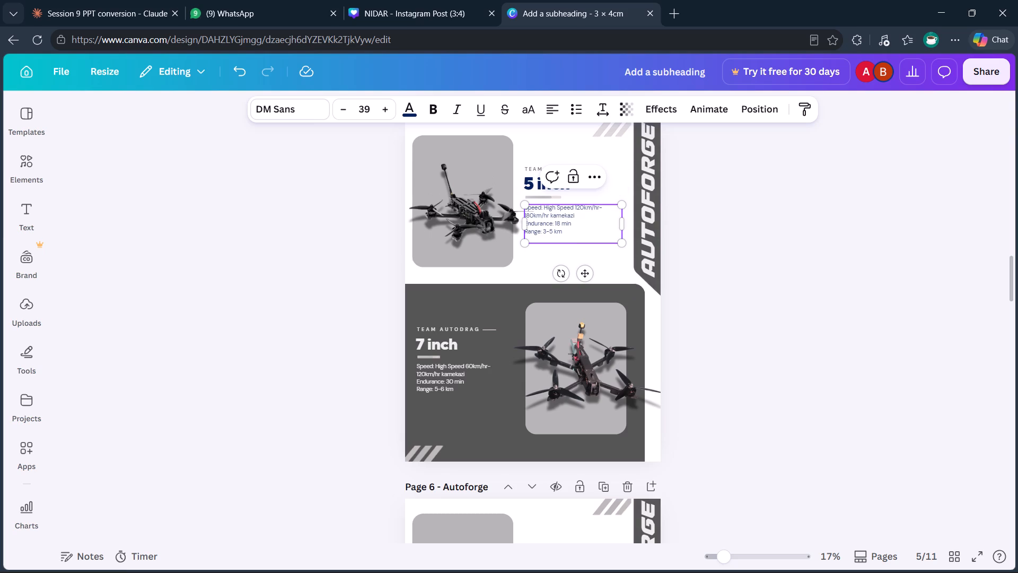
pyautogui.moveTo(566, 231); pyautogui.dragTo(525, 207)
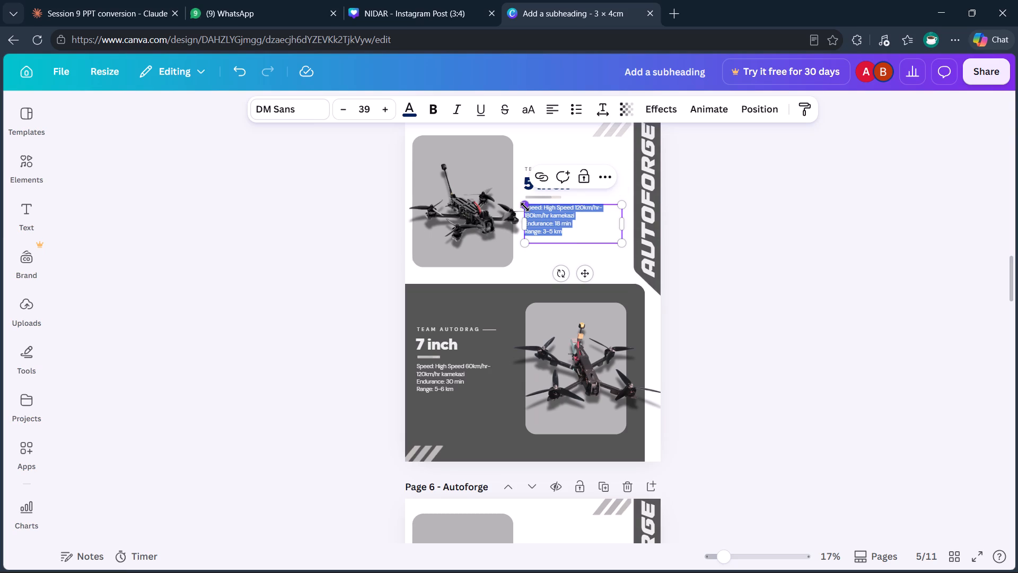
pyautogui.hotkey('ctrl', 'c')
pyautogui.scroll(-6, 525, 207)
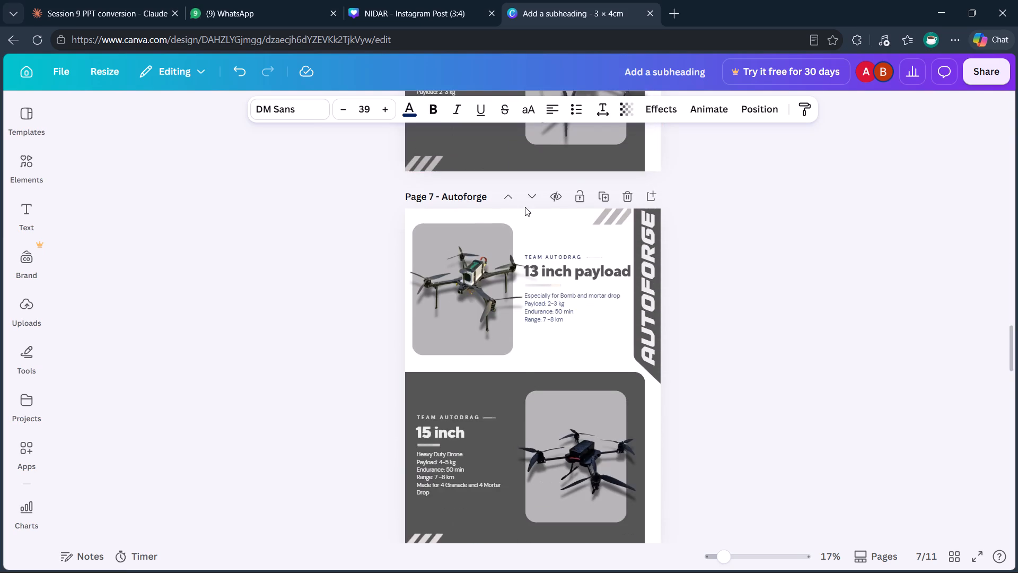
pyautogui.scroll(-9, 525, 207)
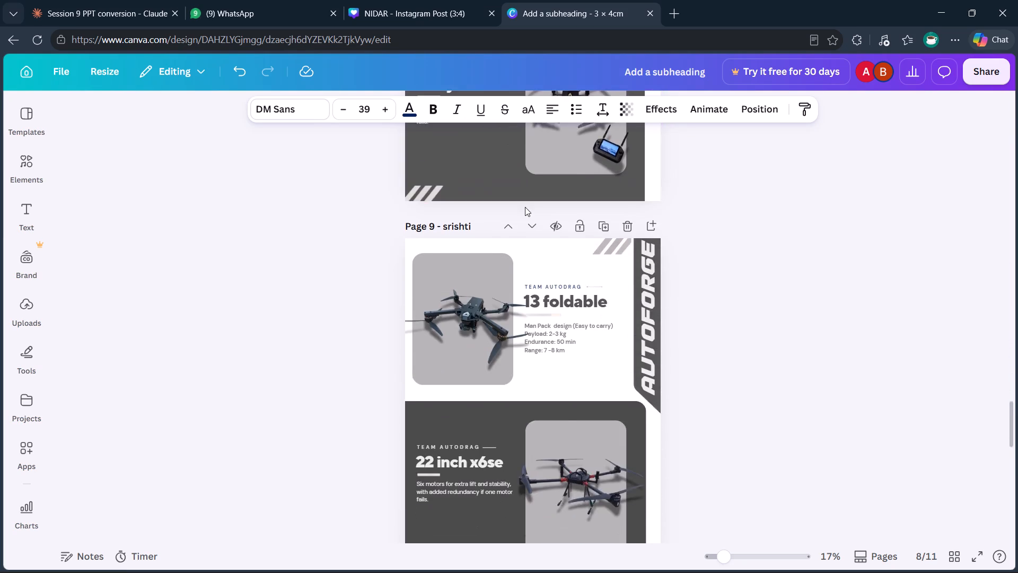
pyautogui.scroll(-4, 525, 207)
pyautogui.scroll(2, 525, 207)
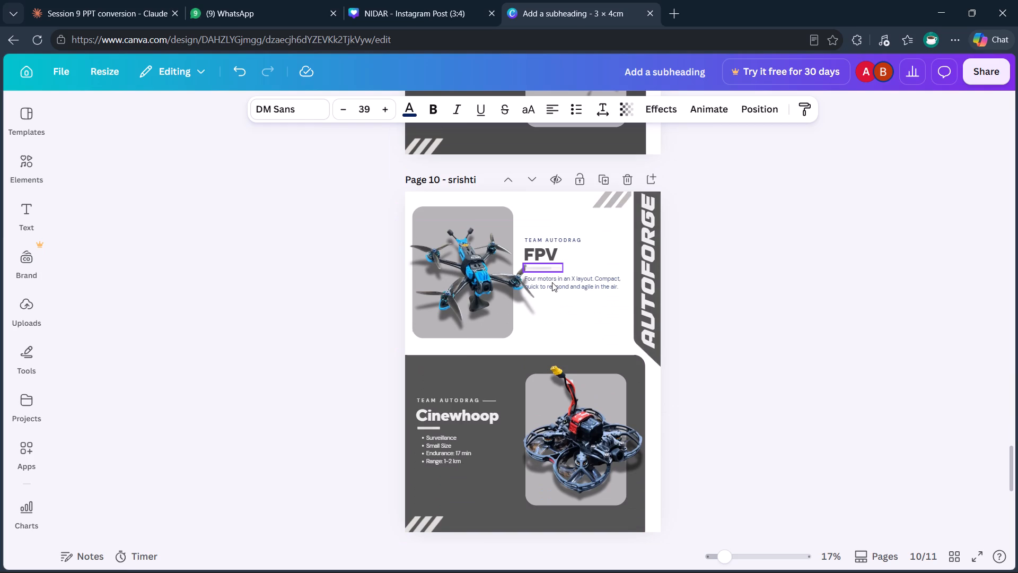
pyautogui.click(552, 282)
pyautogui.doubleClick(581, 280)
pyautogui.hotkey('ctrl', 'v')
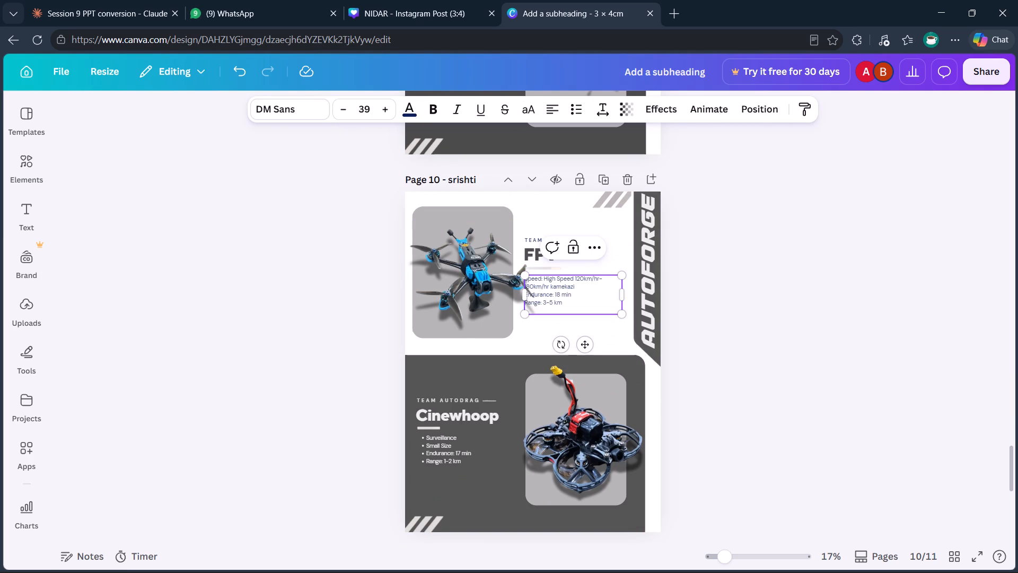
pyautogui.click(768, 317)
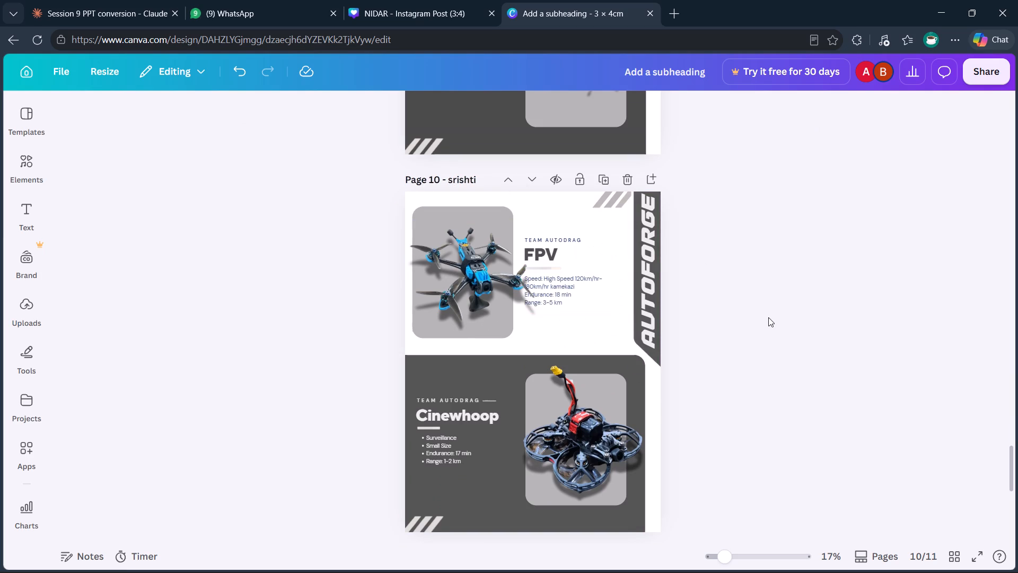
# Remove the word "kamekazi" from the speed line of the FPV specifications on page 10.
pyautogui.click(559, 282)
pyautogui.doubleClick(576, 282)
pyautogui.click(576, 282)
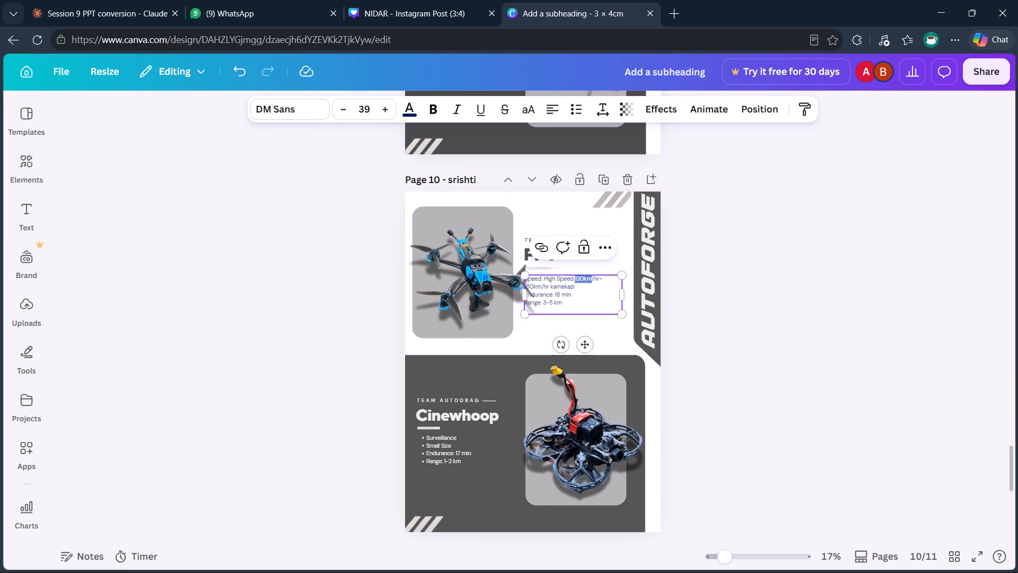
pyautogui.click(579, 286)
pyautogui.press('BackSpace')
pyautogui.press('BackSpace')
pyautogui.press('BackSpace')
pyautogui.press('BackSpace')
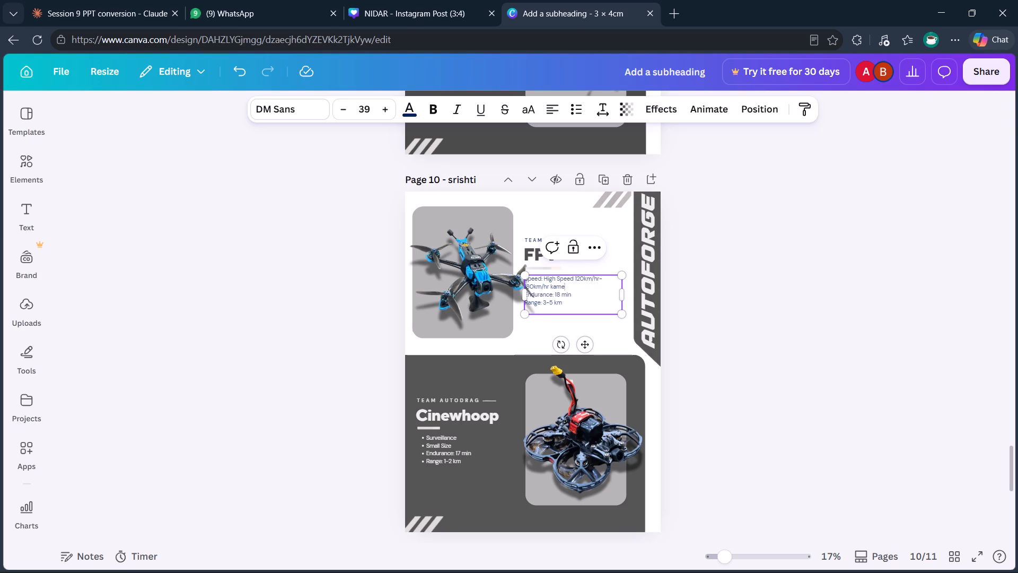
pyautogui.press('BackSpace')
pyautogui.press('BackSpace')
pyautogui.press('BackSpace')
pyautogui.press('BackSpace')
pyautogui.click(806, 325)
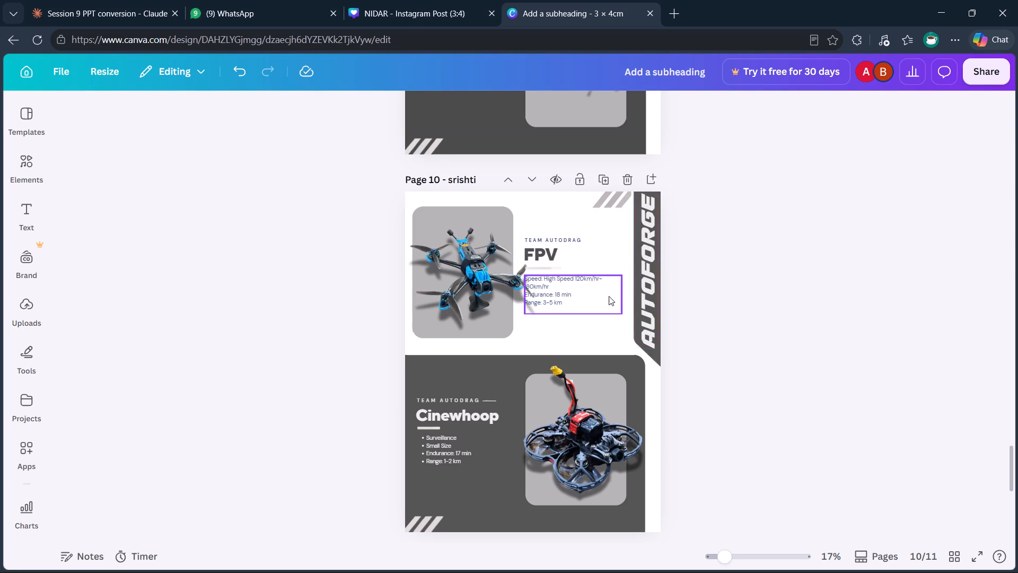
# Format the FPV speed, endurance and range specifications on page 10 as a bulleted list.
pyautogui.doubleClick(571, 308)
pyautogui.tripleClick(571, 308)
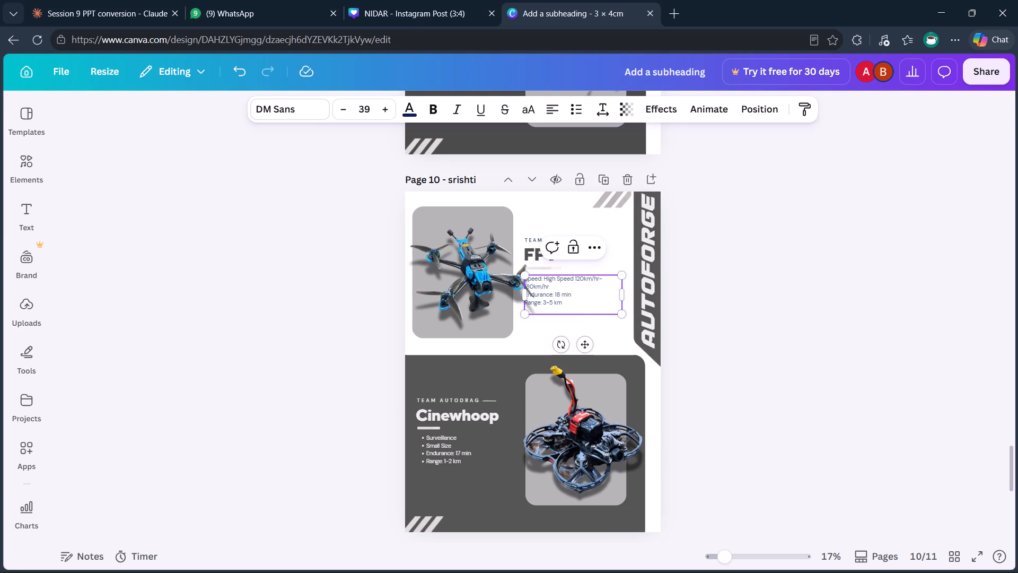
pyautogui.moveTo(564, 304); pyautogui.dragTo(530, 282)
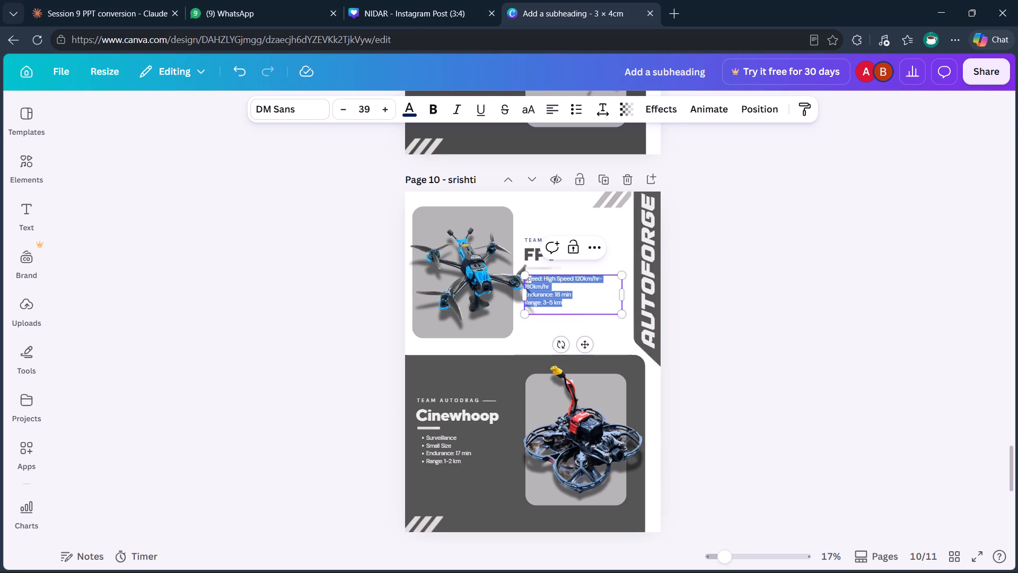
pyautogui.moveTo(530, 282); pyautogui.dragTo(525, 275)
pyautogui.click(572, 109)
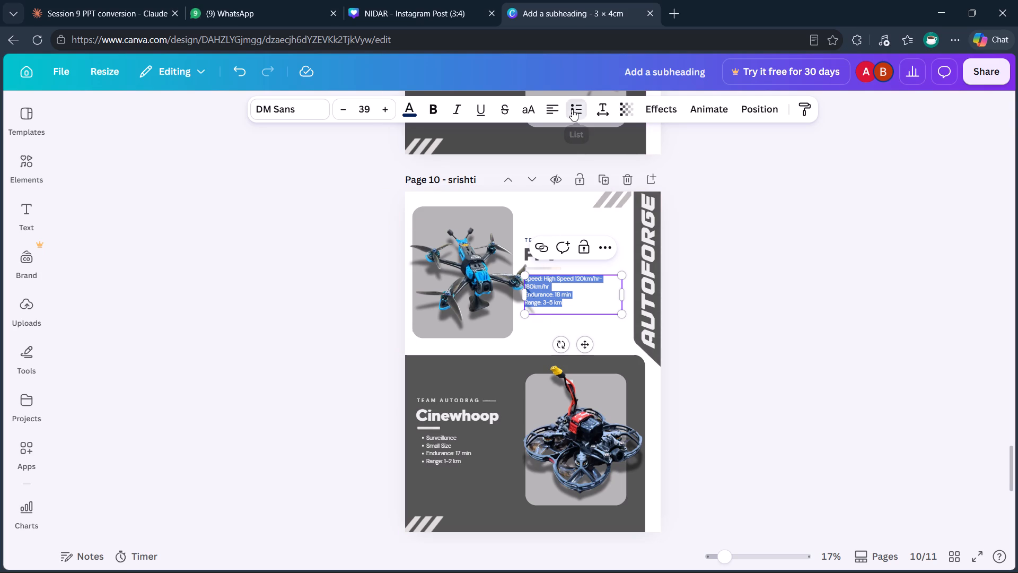
pyautogui.click(779, 265)
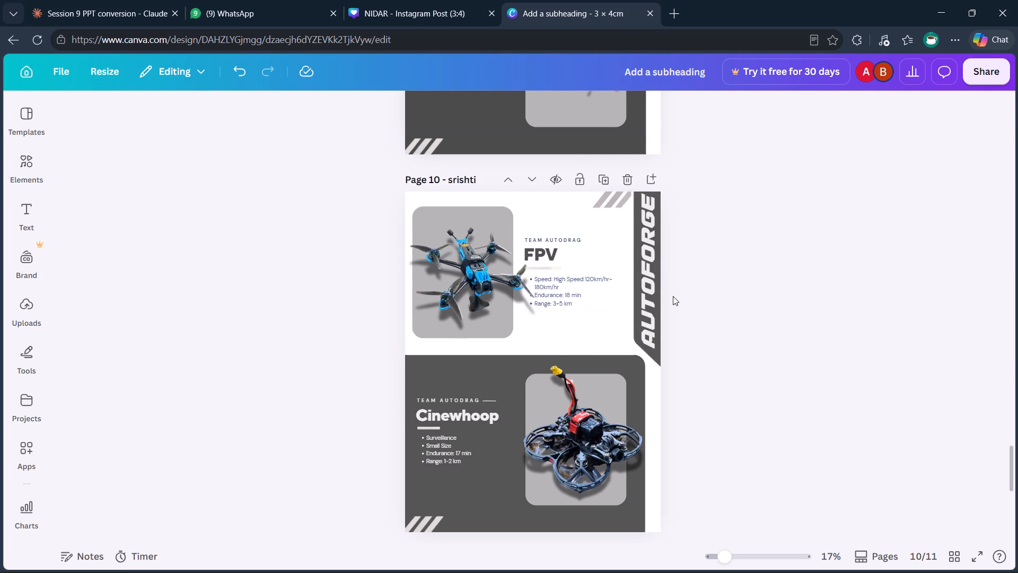
# Format the 13 foldable specifications on page 9 as a bulleted list.
pyautogui.hscroll(1, 673, 296)
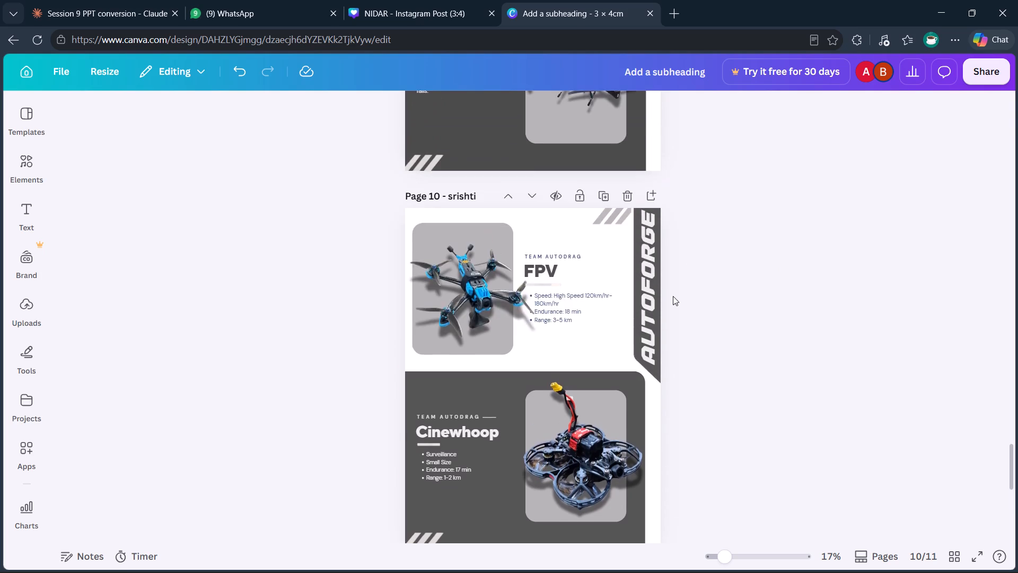
pyautogui.scroll(5, 673, 296)
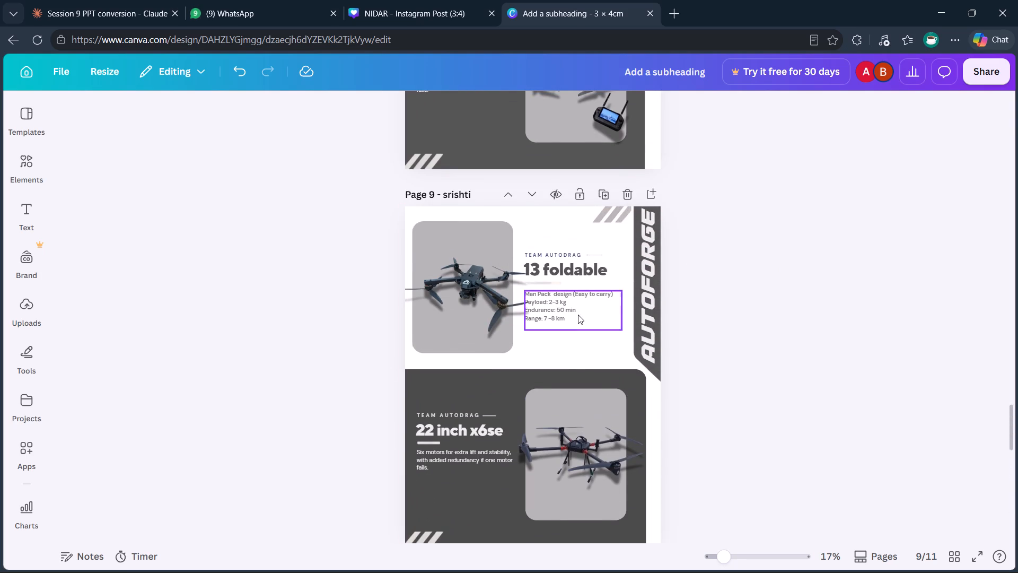
pyautogui.doubleClick(578, 315)
pyautogui.moveTo(578, 315); pyautogui.dragTo(571, 317)
pyautogui.click(571, 317)
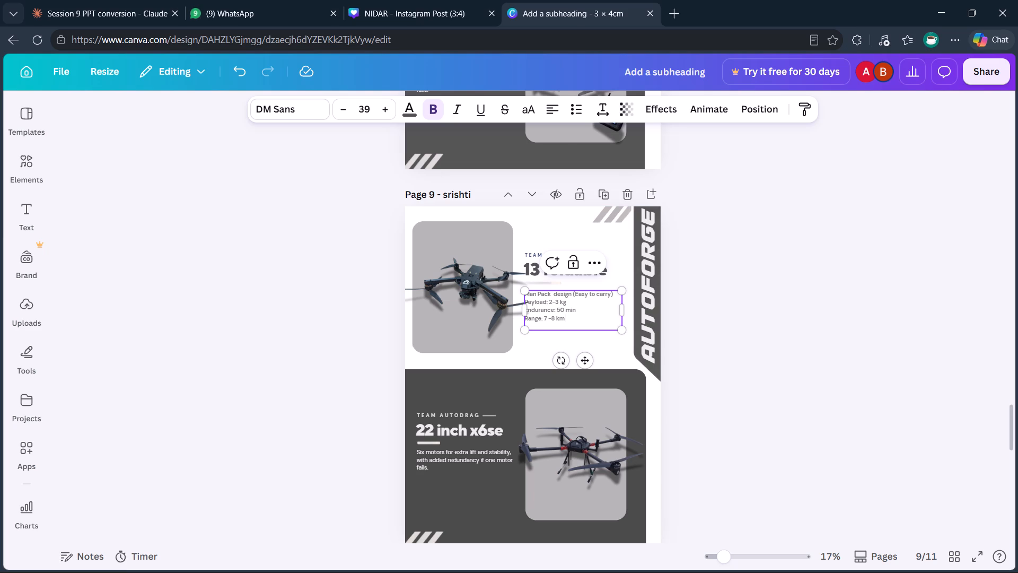
pyautogui.click(571, 317)
pyautogui.moveTo(571, 317); pyautogui.dragTo(528, 282)
pyautogui.click(577, 102)
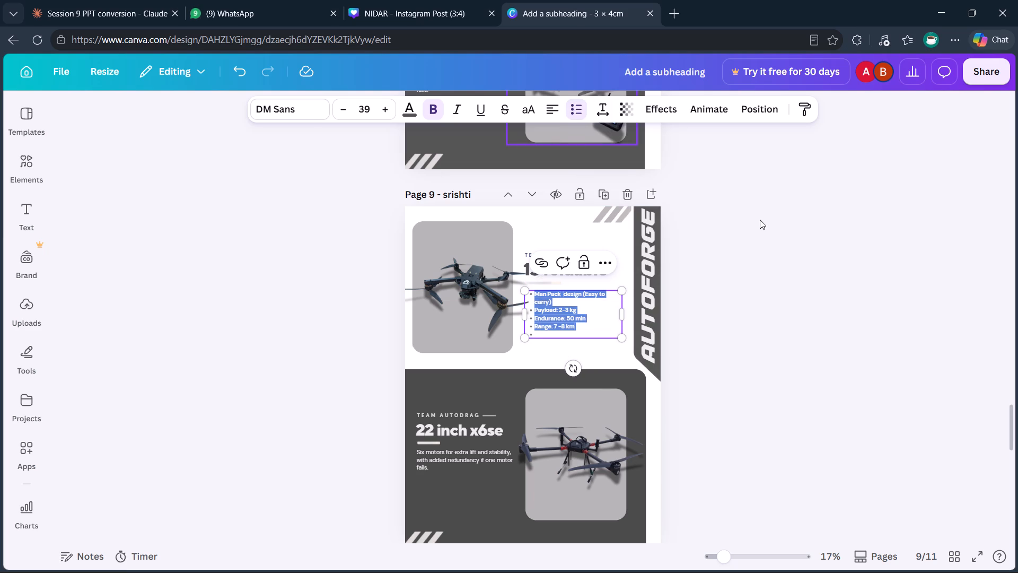
pyautogui.click(760, 220)
# Delete the empty last bullet from the 13 foldable specifications on page 9.
pyautogui.scroll(2, 760, 220)
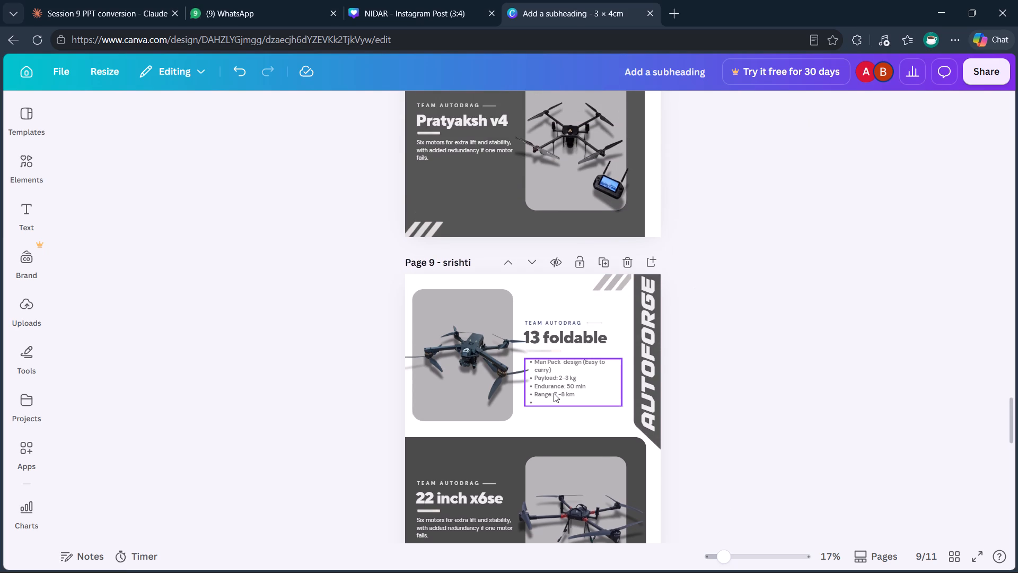
pyautogui.click(554, 393)
pyautogui.click(541, 400)
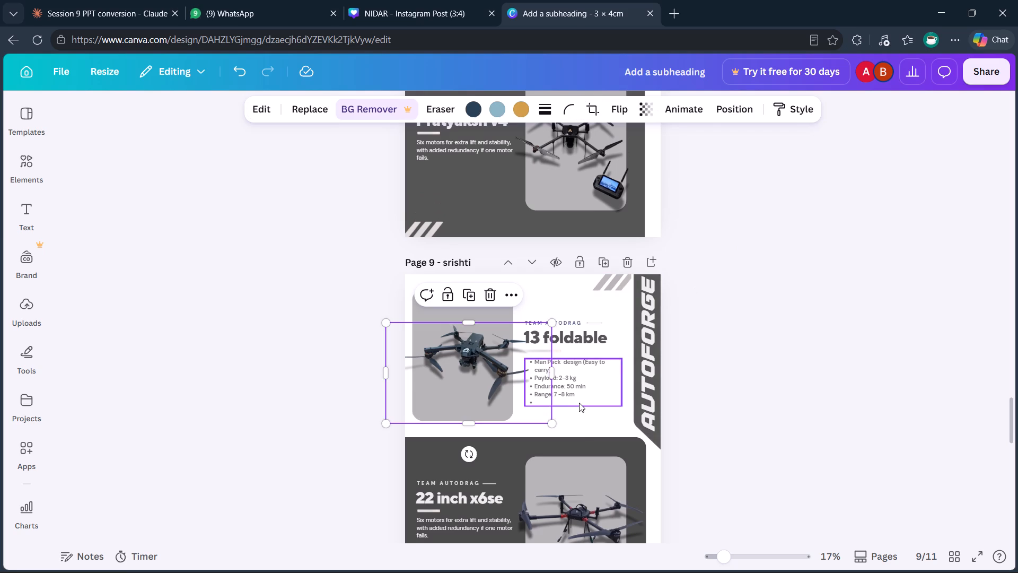
pyautogui.click(579, 403)
pyautogui.click(559, 402)
pyautogui.click(539, 402)
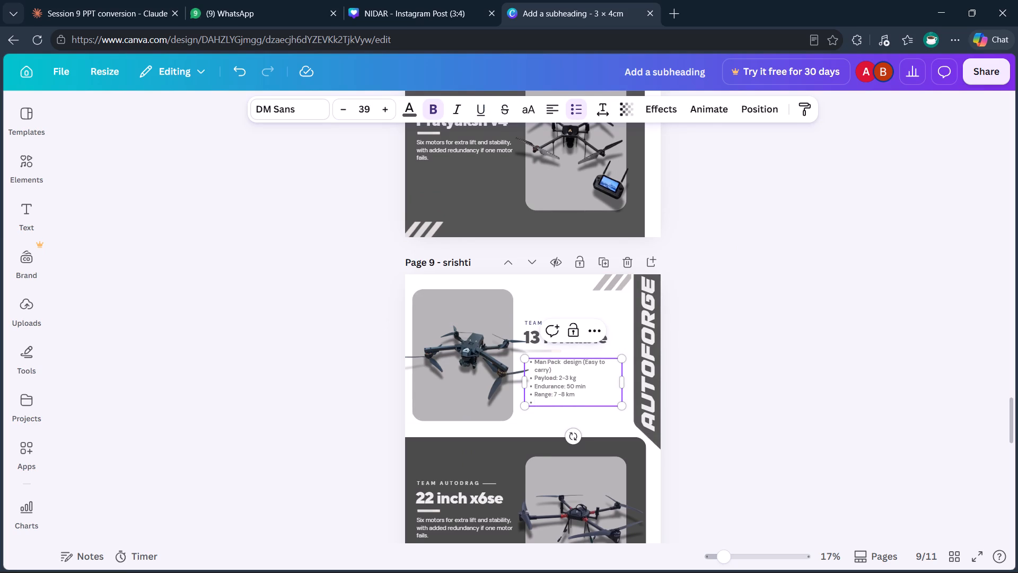
pyautogui.press('BackSpace')
pyautogui.press('BackSpace')
pyautogui.doubleClick(539, 402)
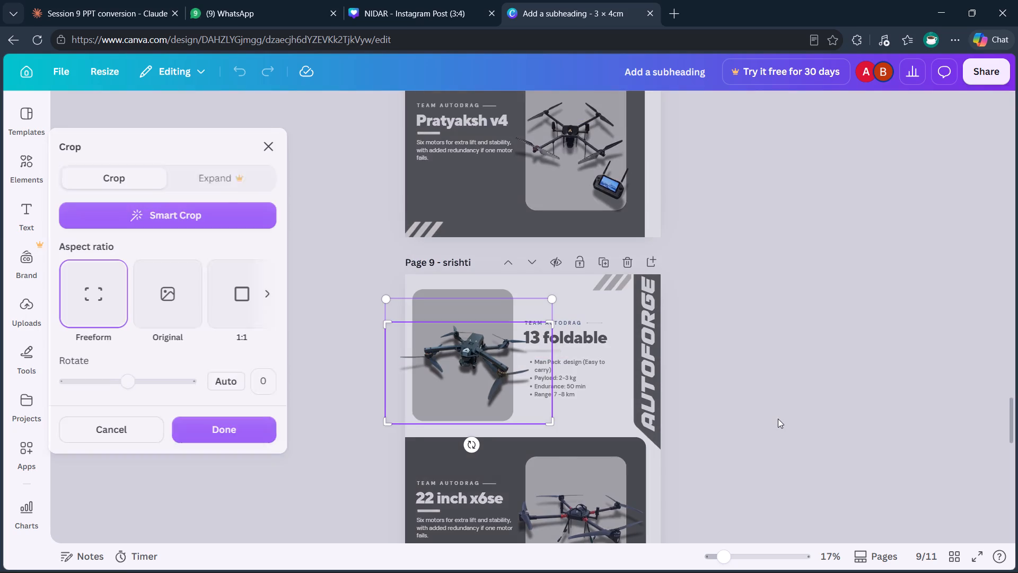
pyautogui.scroll(-1, 778, 419)
pyautogui.click(776, 367)
# Review the descriptions and bullet formatting of the entries on pages 8 to 11.
pyautogui.scroll(-1, 713, 396)
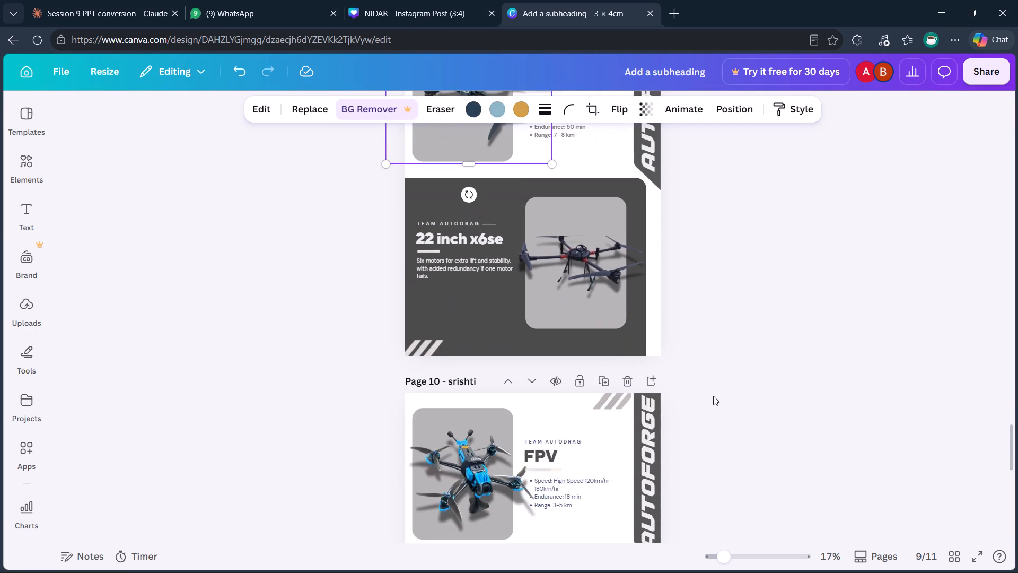
pyautogui.scroll(-3, 713, 396)
pyautogui.scroll(1, 713, 396)
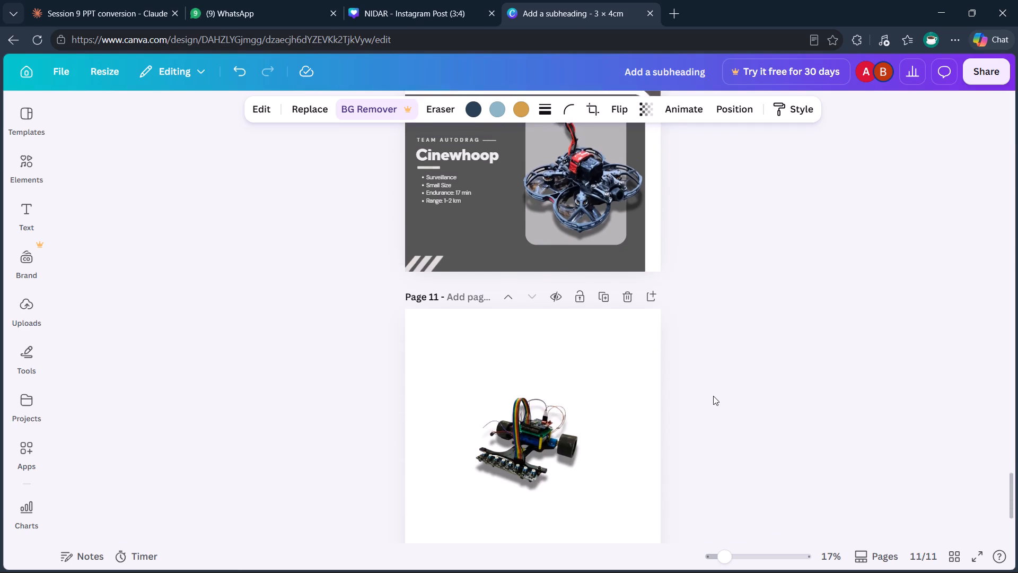
pyautogui.scroll(1, 713, 396)
pyautogui.hscroll(-1, 713, 396)
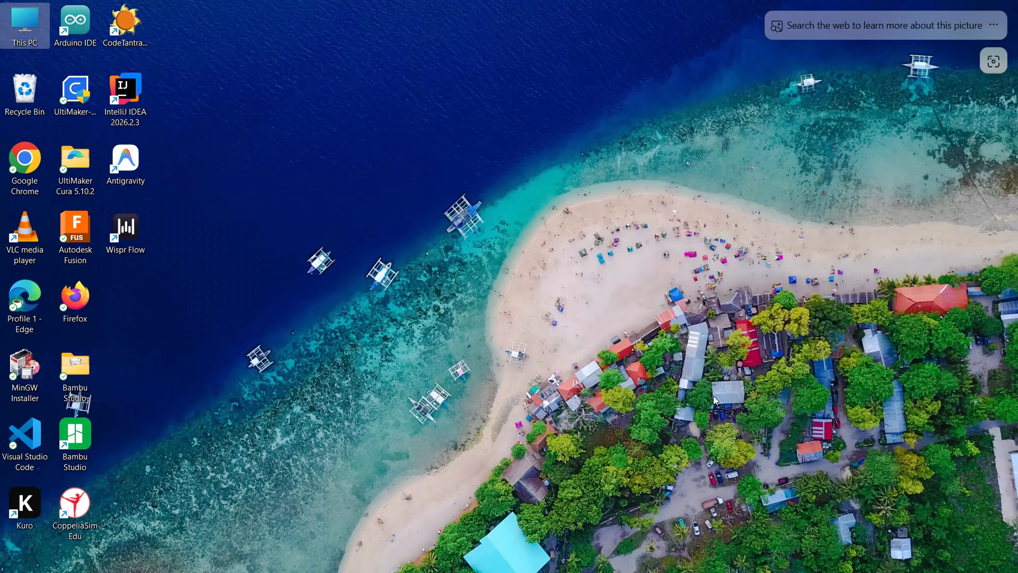
pyautogui.hscroll(-1, 713, 396)
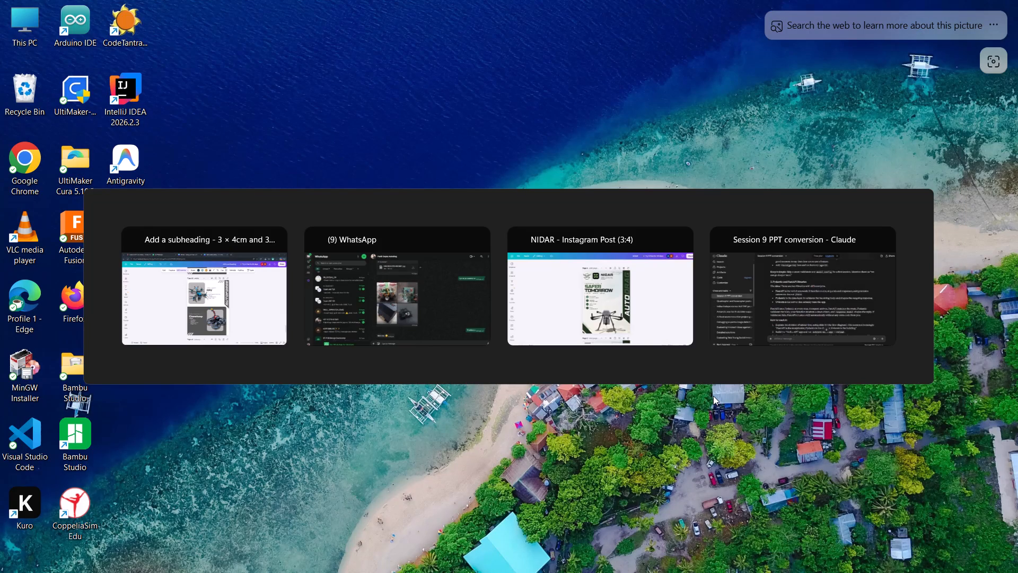
pyautogui.hscroll(-3, 713, 396)
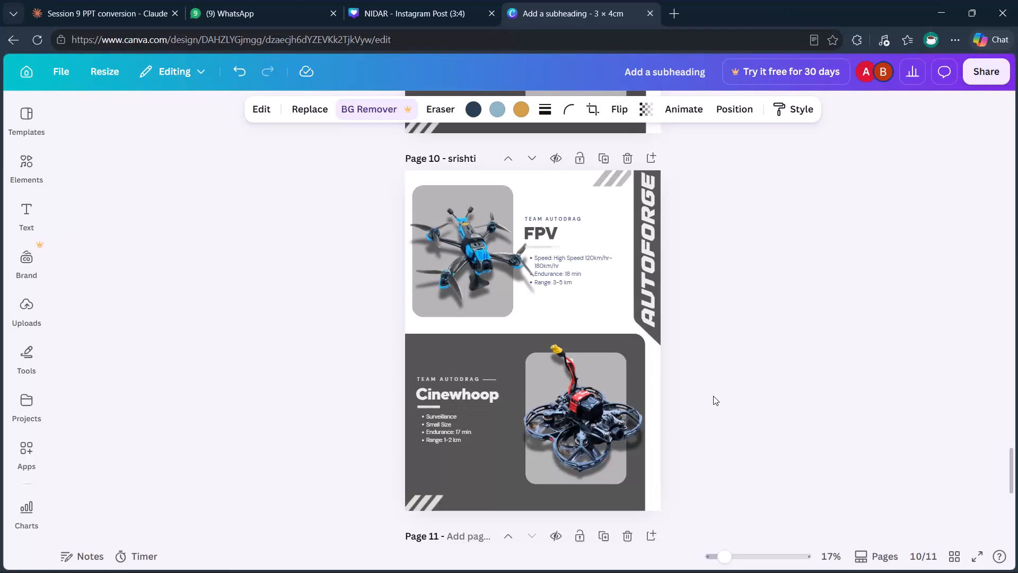
pyautogui.hscroll(1, 713, 396)
pyautogui.doubleClick(815, 312)
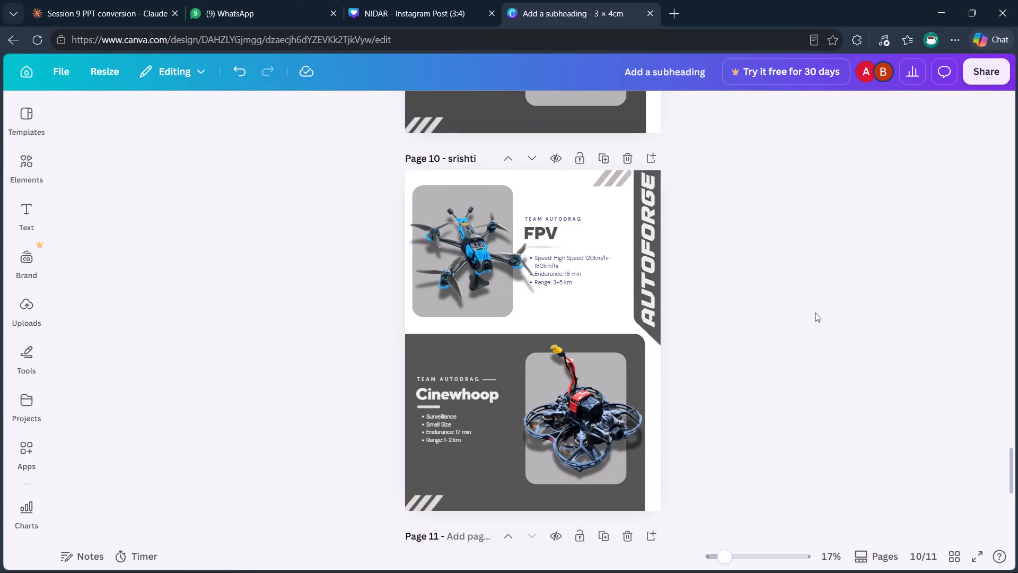
pyautogui.scroll(4, 723, 374)
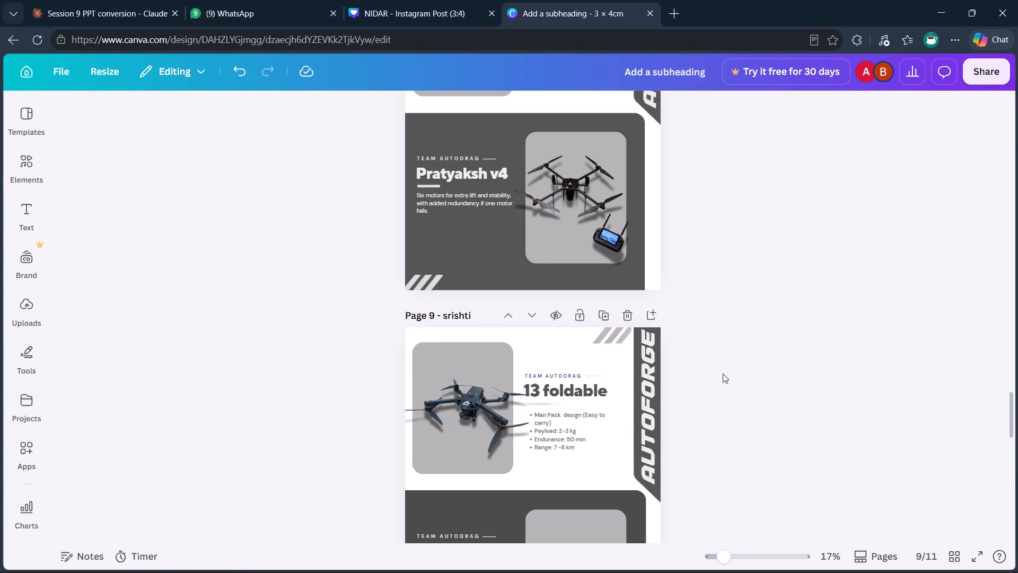
pyautogui.scroll(1, 723, 374)
pyautogui.scroll(2, 708, 296)
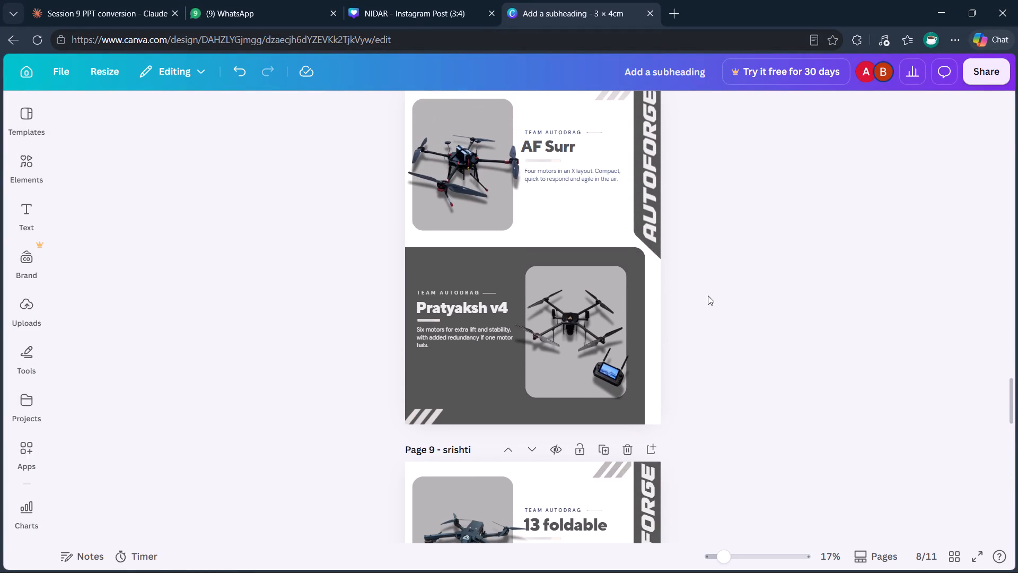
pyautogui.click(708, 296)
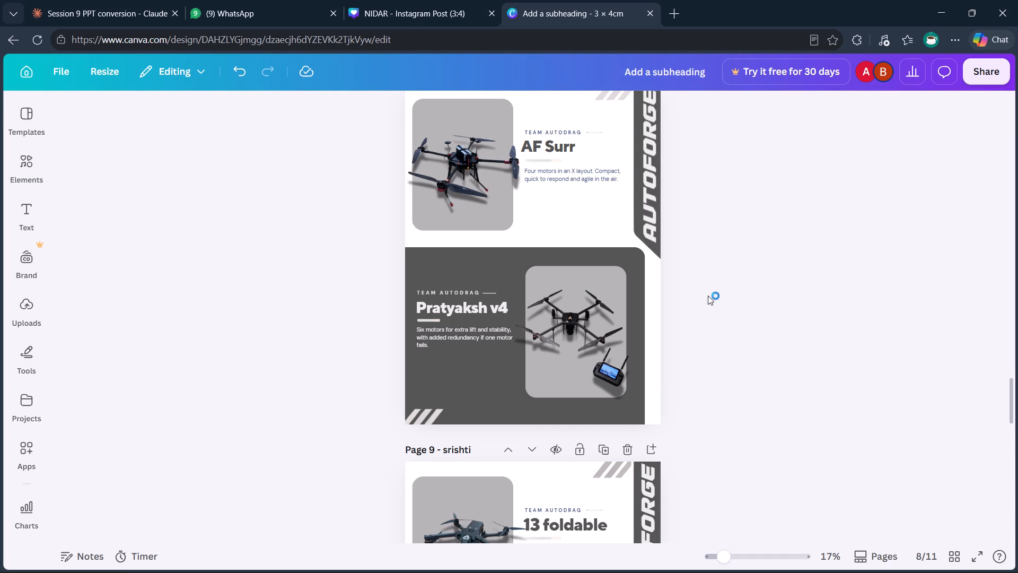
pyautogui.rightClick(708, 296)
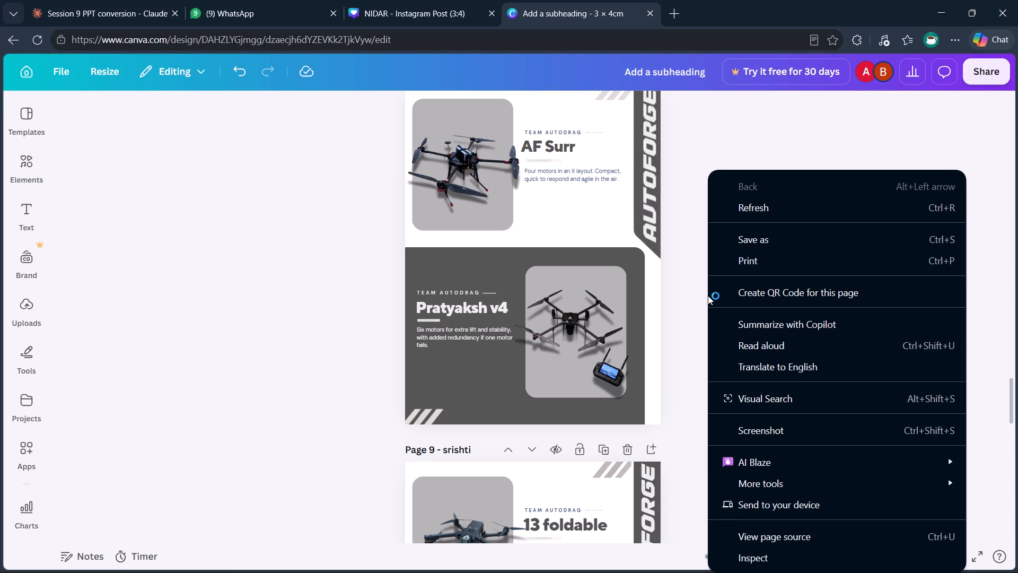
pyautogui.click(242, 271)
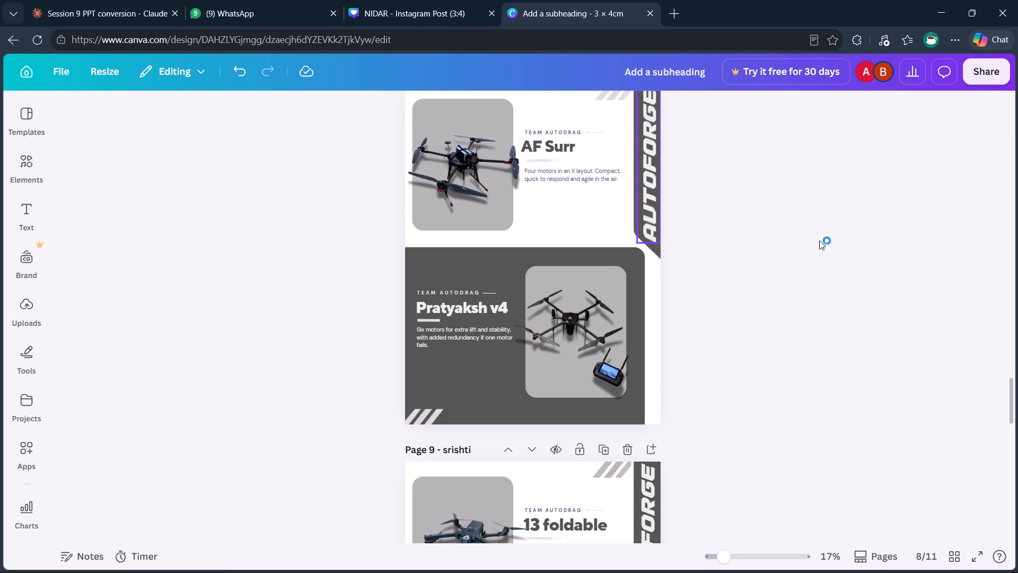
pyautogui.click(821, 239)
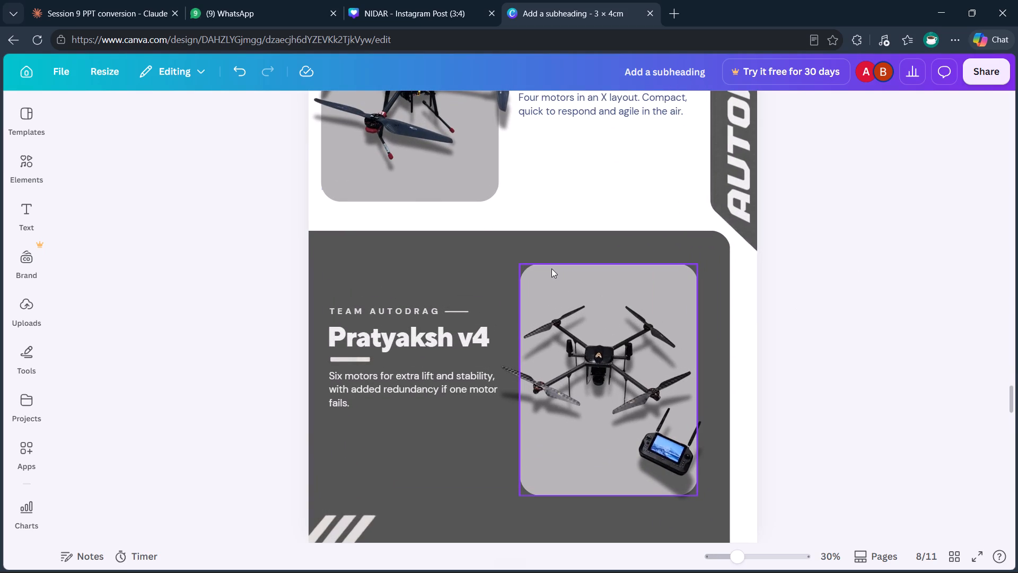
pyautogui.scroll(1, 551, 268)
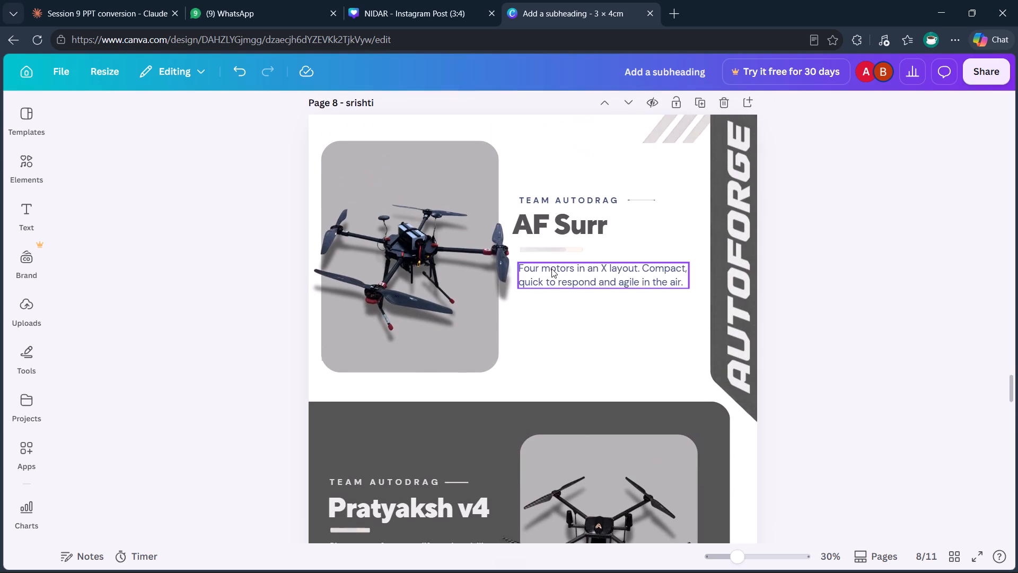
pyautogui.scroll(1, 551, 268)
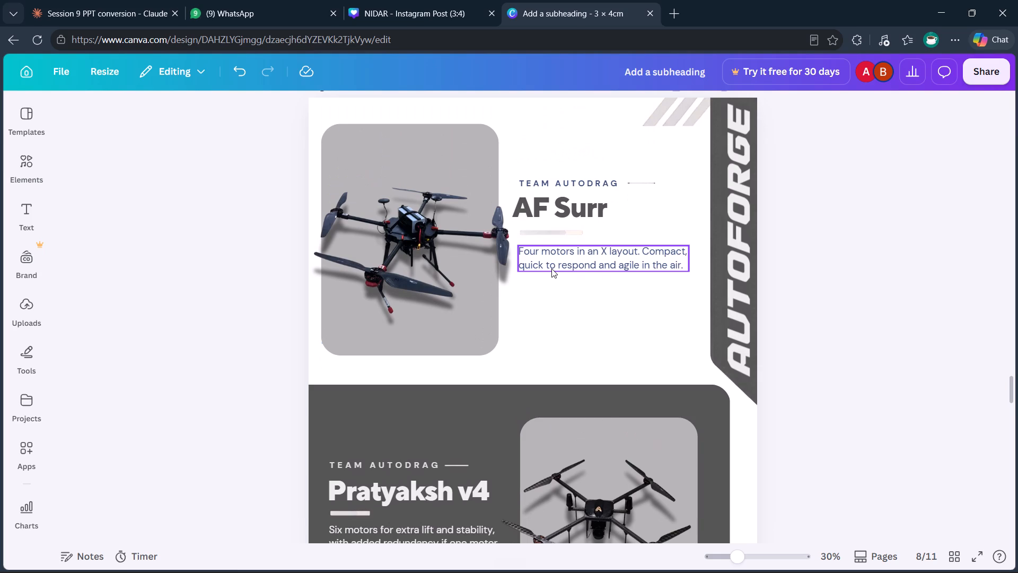
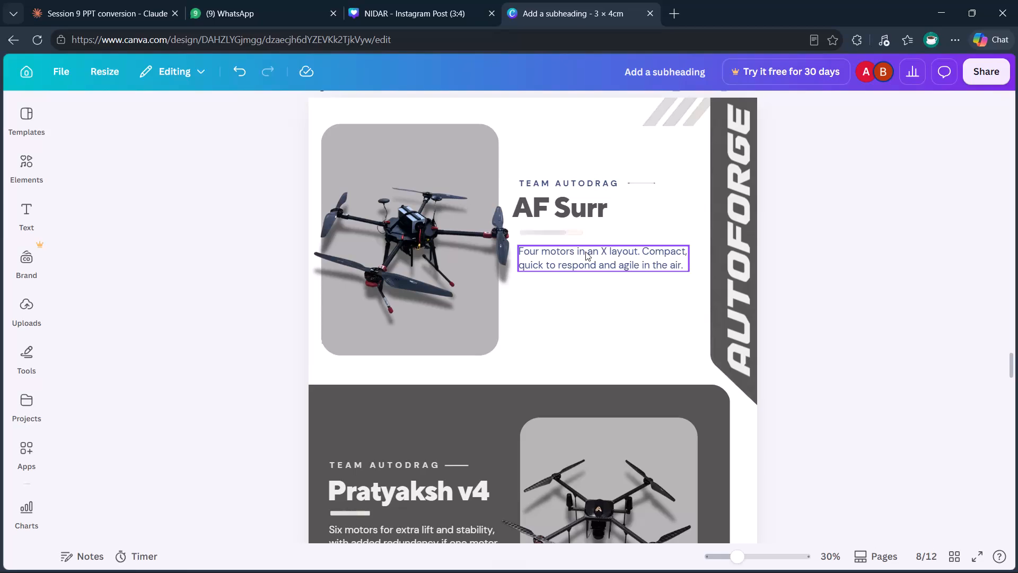
# Review the model descriptions and bulleted specifications of the Autoforge entries on pages 7 to 12.
pyautogui.rightClick(585, 251)
pyautogui.scroll(-1, 585, 251)
pyautogui.click(855, 321)
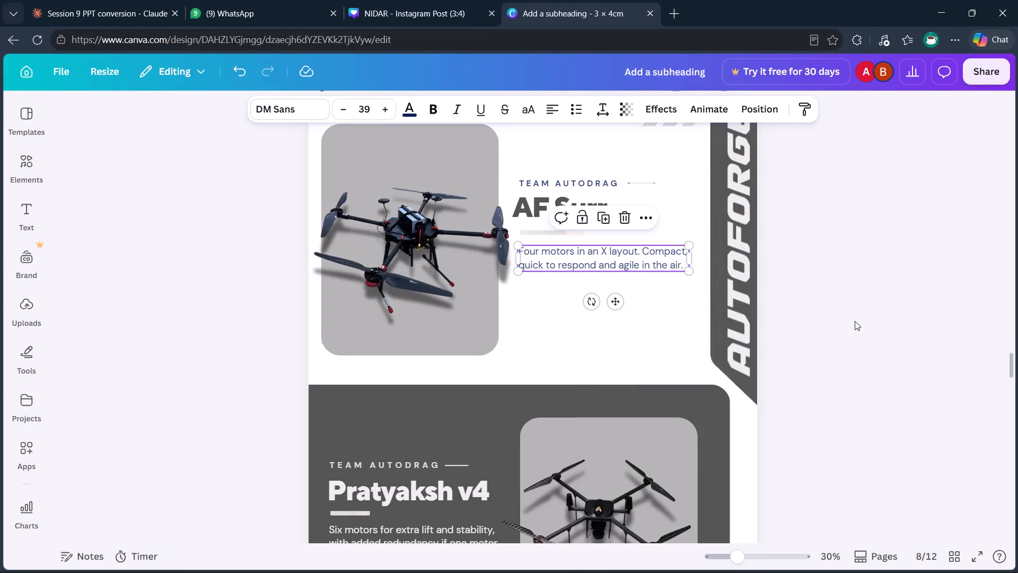
pyautogui.scroll(-1, 831, 304)
pyautogui.click(831, 304)
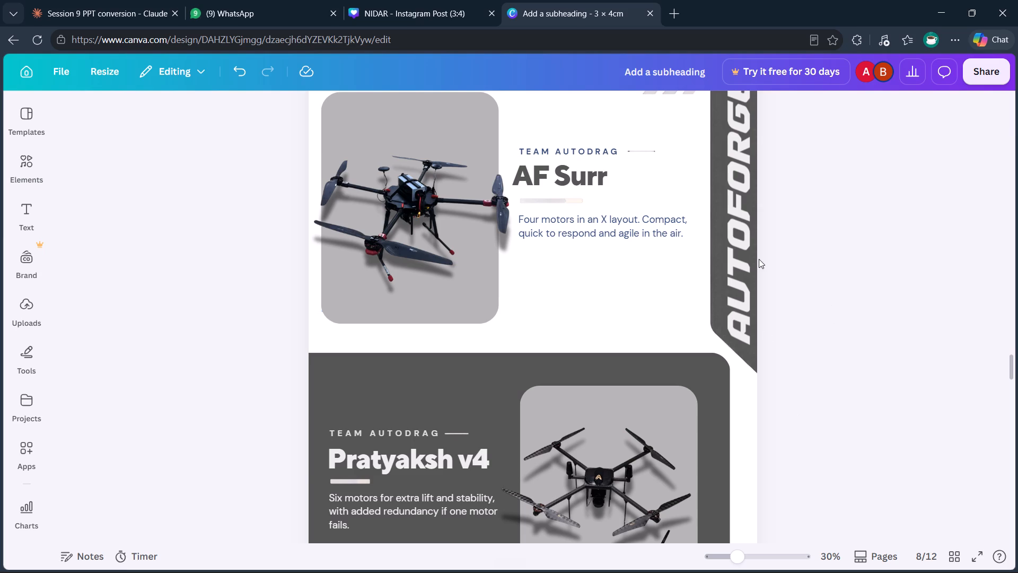
pyautogui.scroll(8, 759, 259)
pyautogui.scroll(-3, 759, 259)
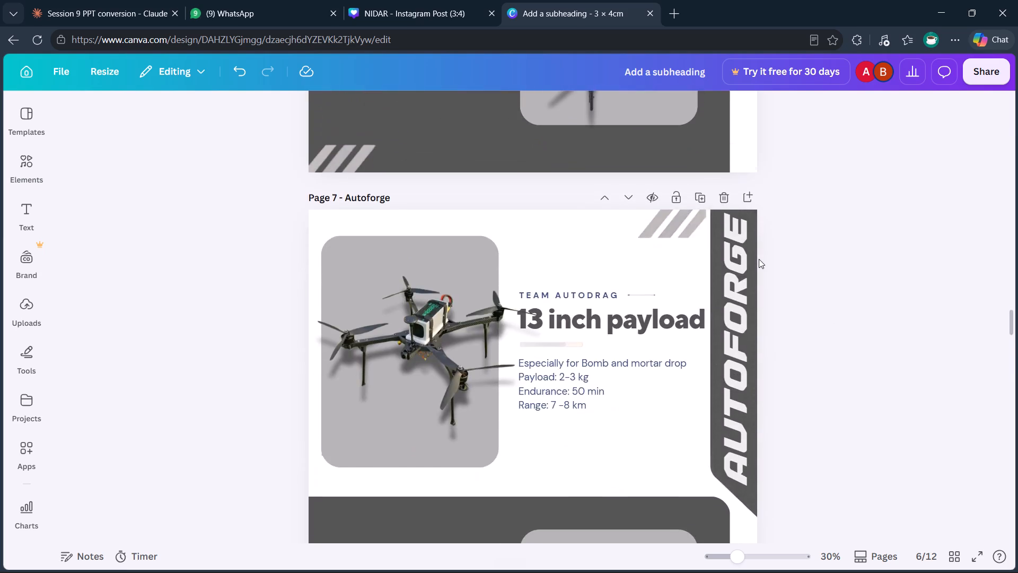
pyautogui.scroll(-7, 759, 259)
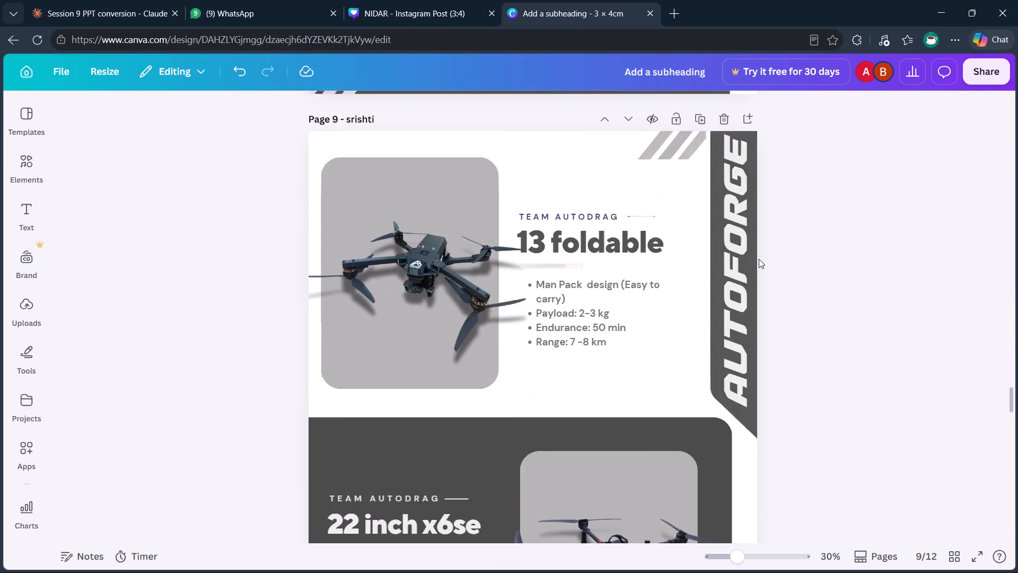
pyautogui.scroll(-4, 759, 259)
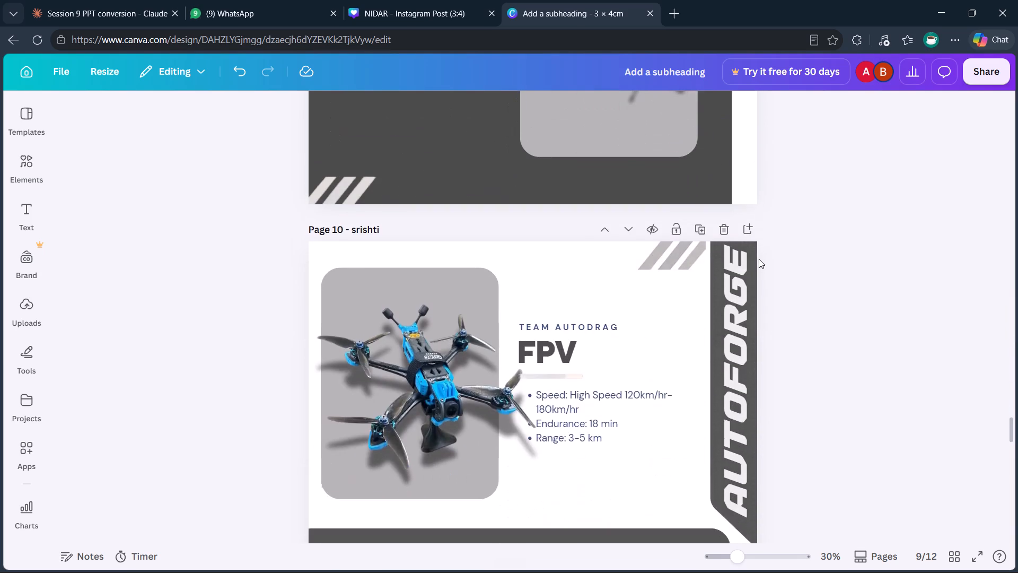
pyautogui.scroll(-3, 759, 259)
pyautogui.scroll(1, 759, 259)
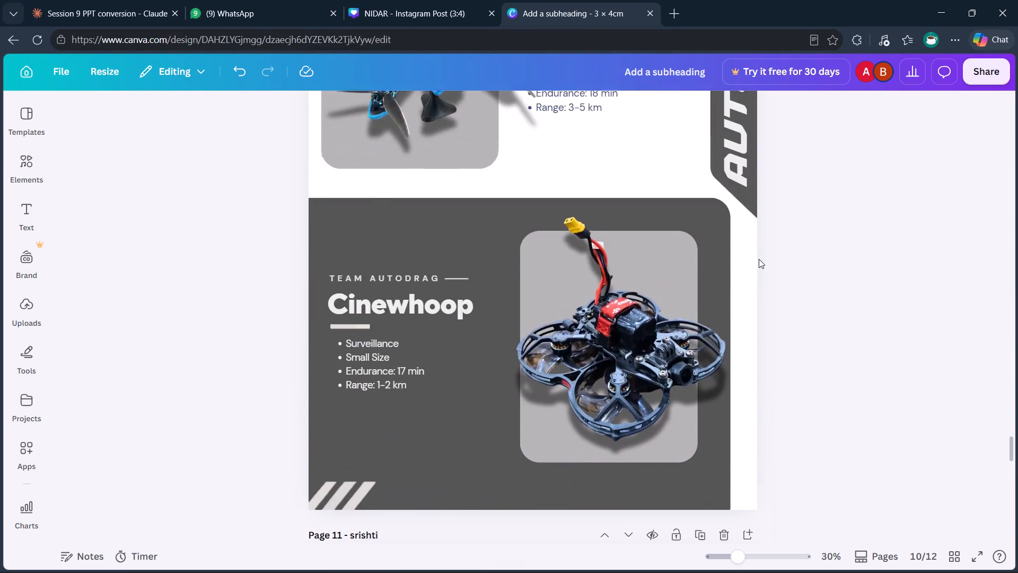
pyautogui.scroll(6, 759, 259)
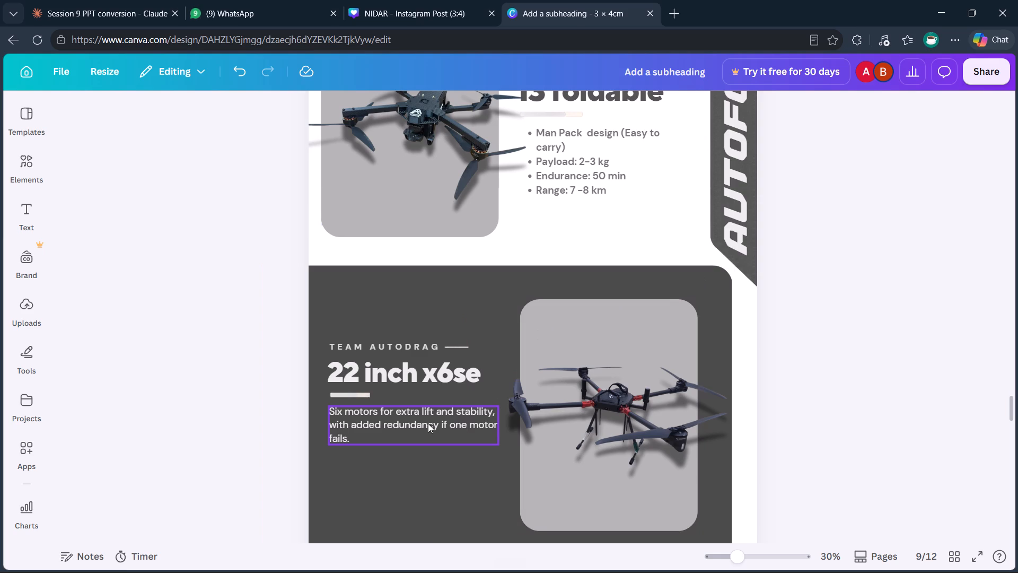
pyautogui.scroll(5, 428, 423)
pyautogui.hscroll(1, 428, 423)
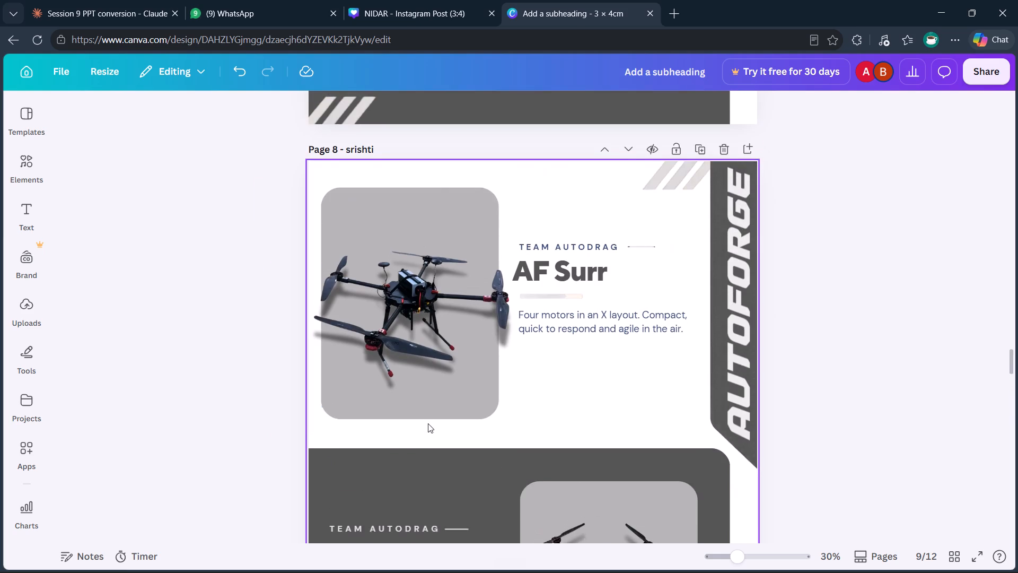
pyautogui.hscroll(1, 428, 423)
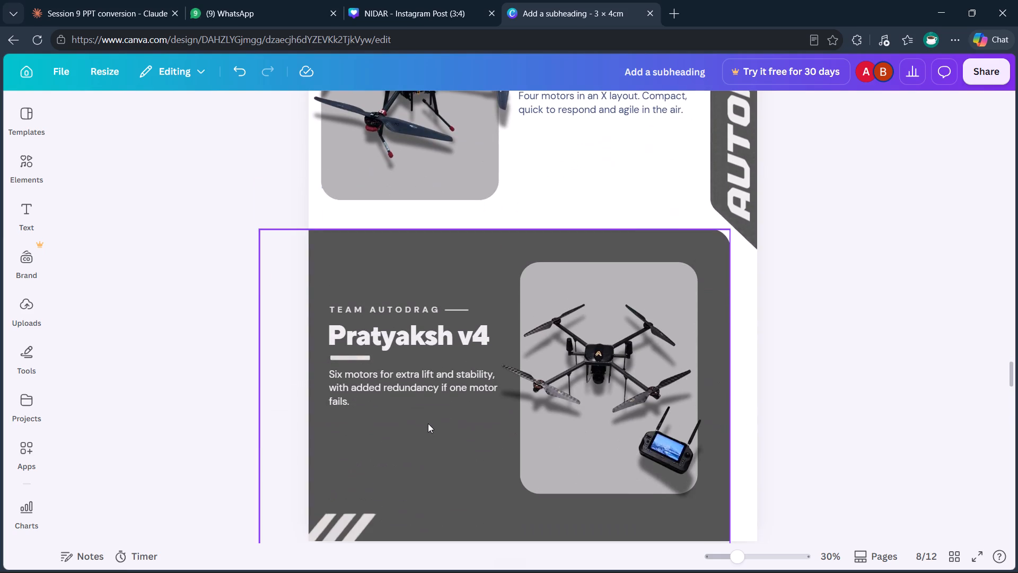
pyautogui.scroll(-6, 428, 423)
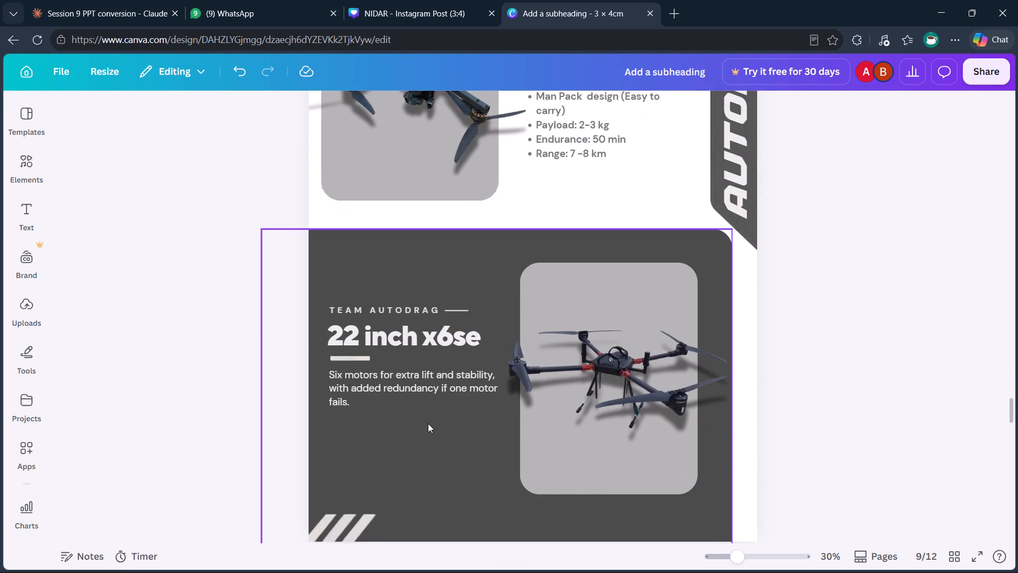
pyautogui.scroll(8, 428, 423)
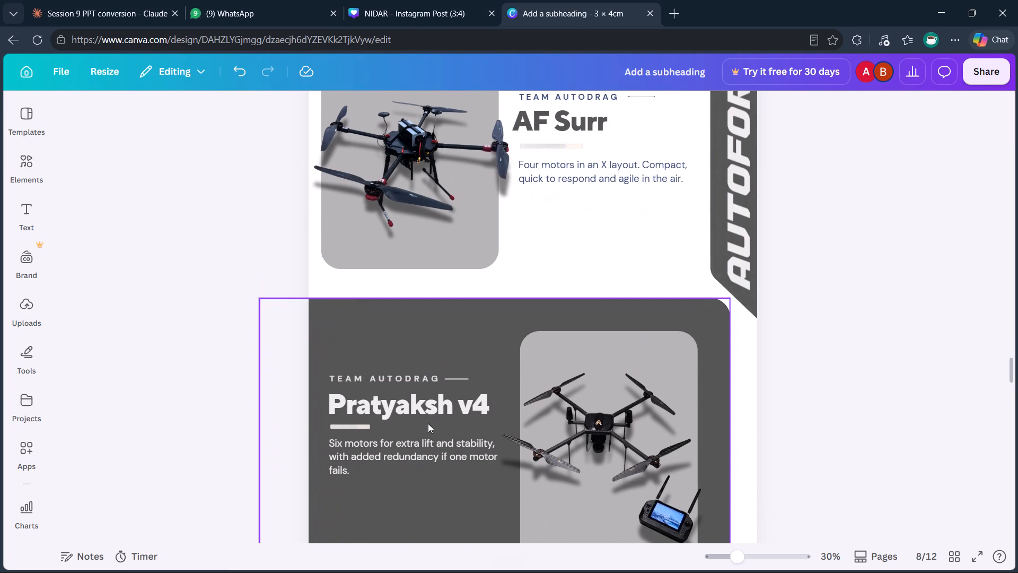
pyautogui.scroll(1, 428, 423)
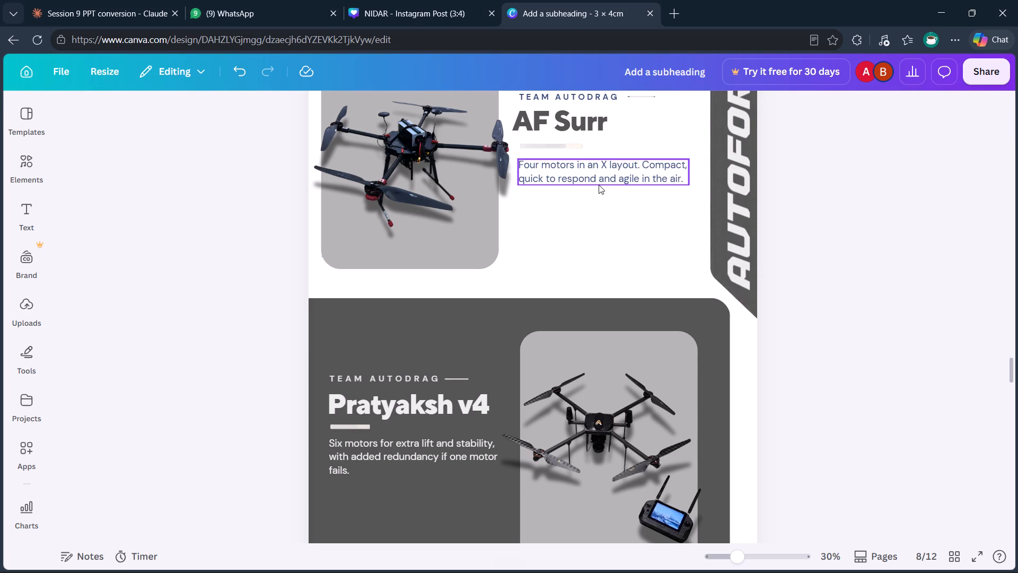
pyautogui.scroll(-5, 597, 302)
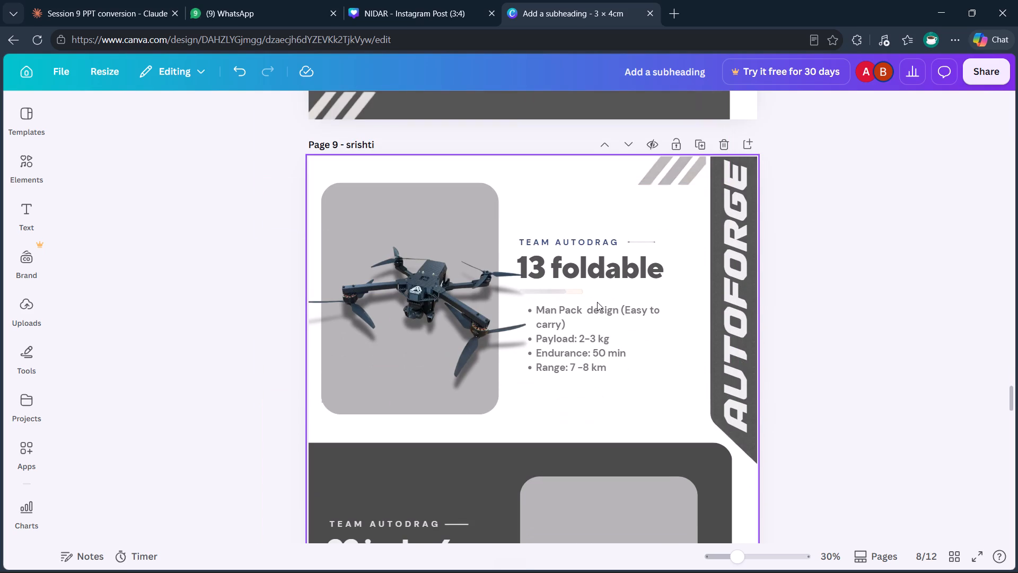
pyautogui.scroll(-10, 597, 302)
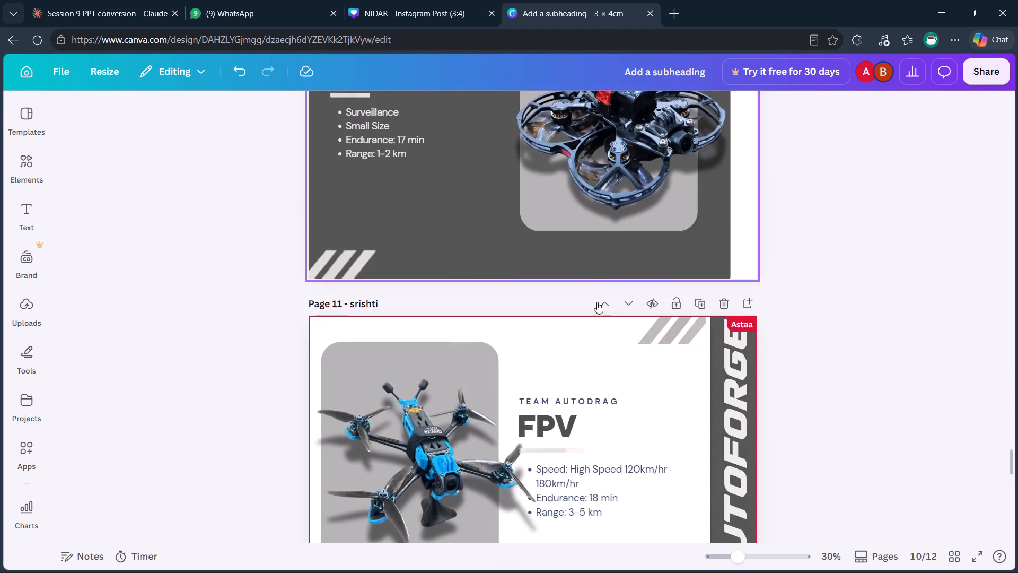
pyautogui.scroll(-9, 597, 302)
pyautogui.scroll(6, 597, 302)
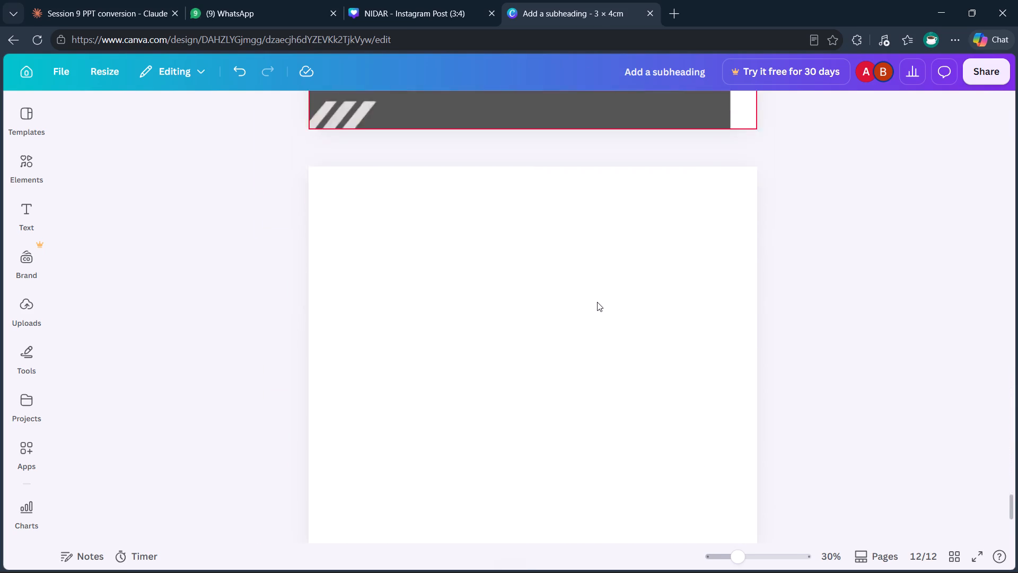
# Look through the Autodrag entries on pages 1 to 3, checking their descriptions and image frames.
pyautogui.scroll(16, 597, 302)
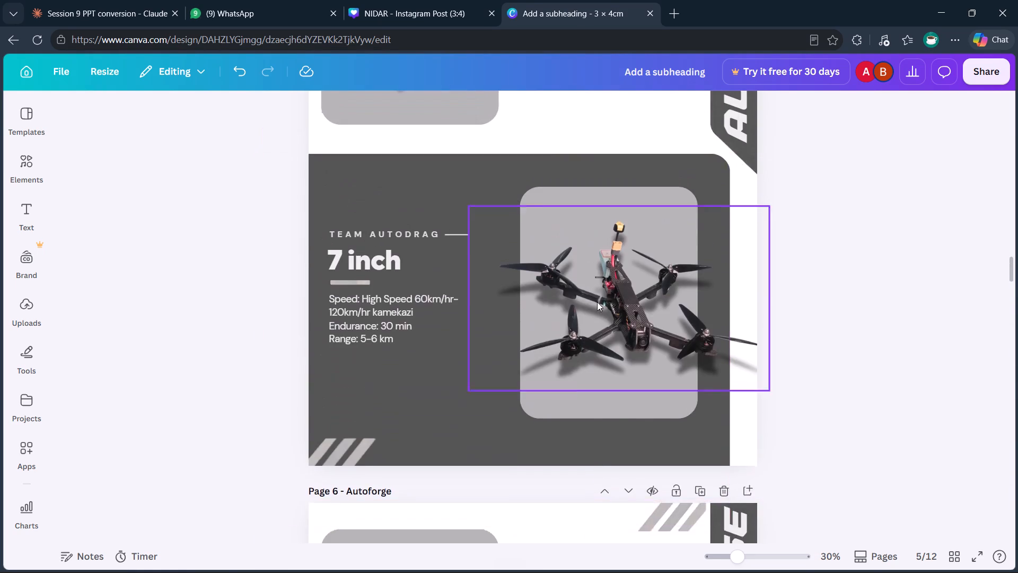
pyautogui.scroll(11, 597, 302)
pyautogui.scroll(-1, 597, 302)
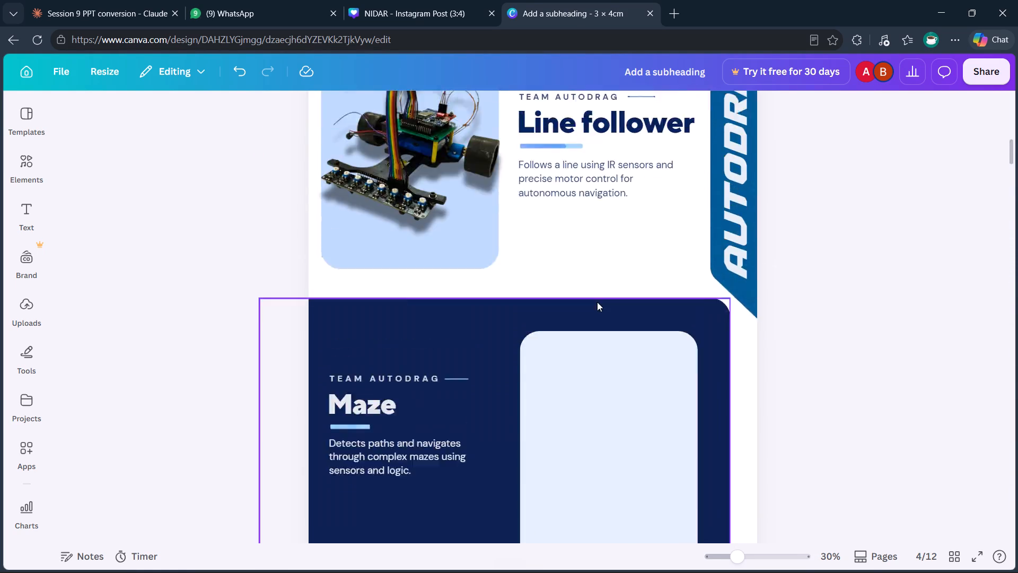
pyautogui.scroll(-1, 597, 302)
pyautogui.scroll(8, 597, 302)
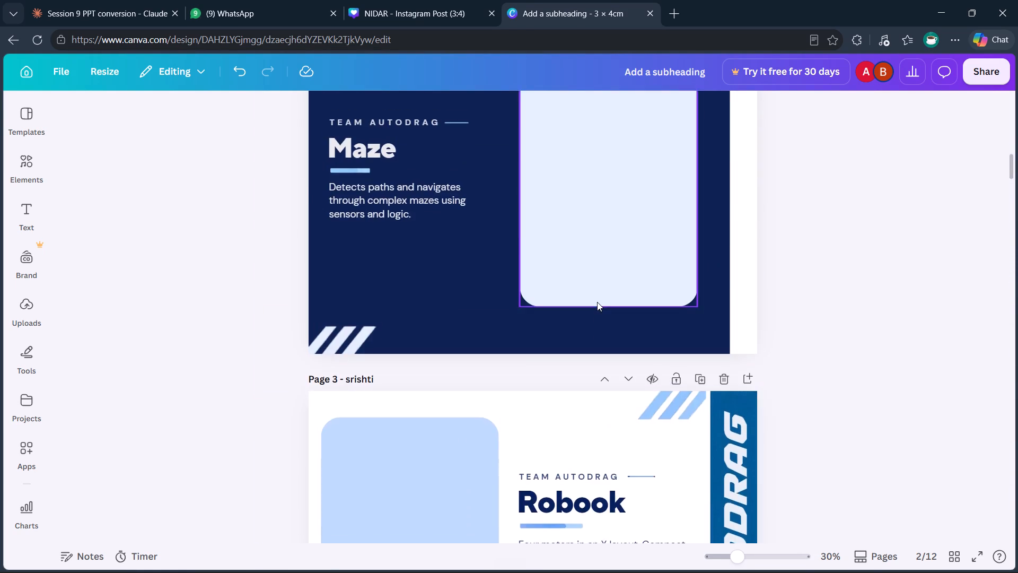
pyautogui.scroll(6, 597, 302)
pyautogui.scroll(-1, 597, 302)
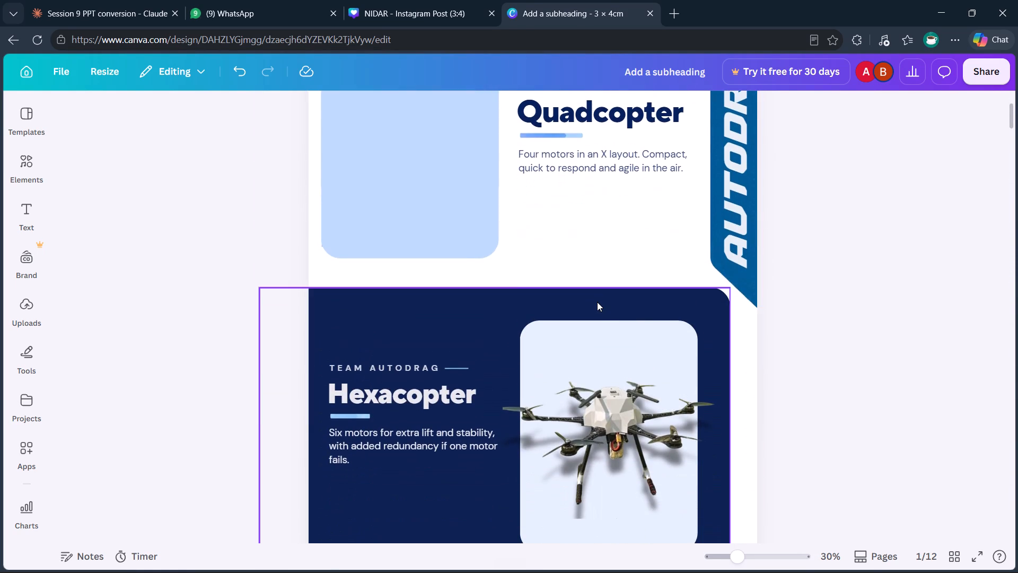
pyautogui.scroll(3, 597, 302)
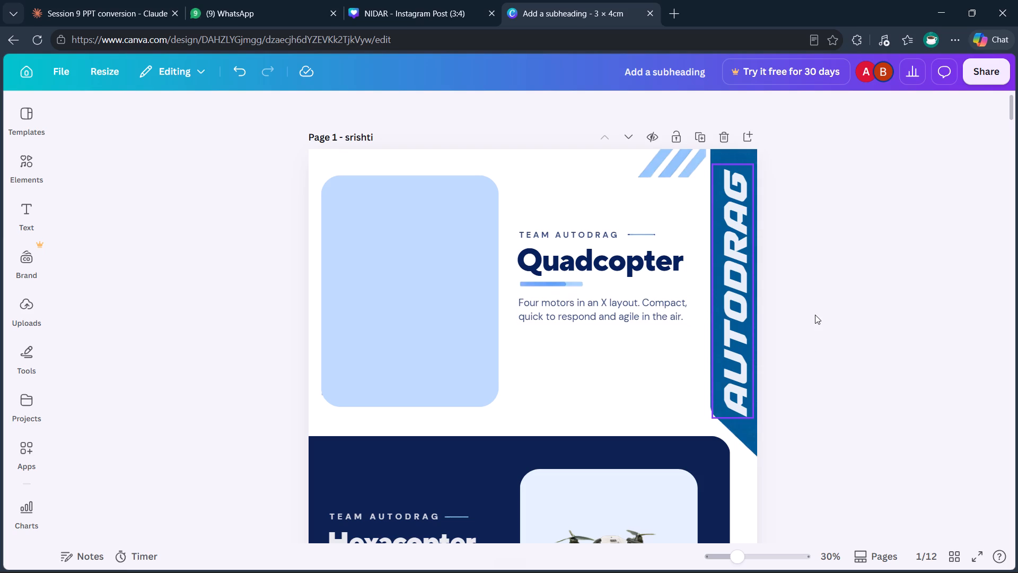
pyautogui.scroll(-8, 674, 348)
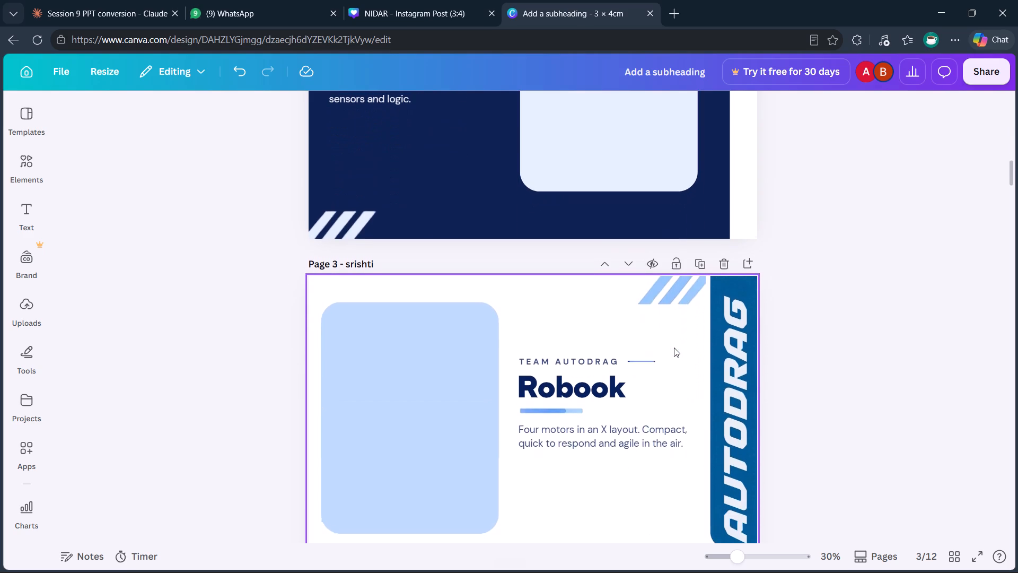
pyautogui.scroll(-3, 674, 348)
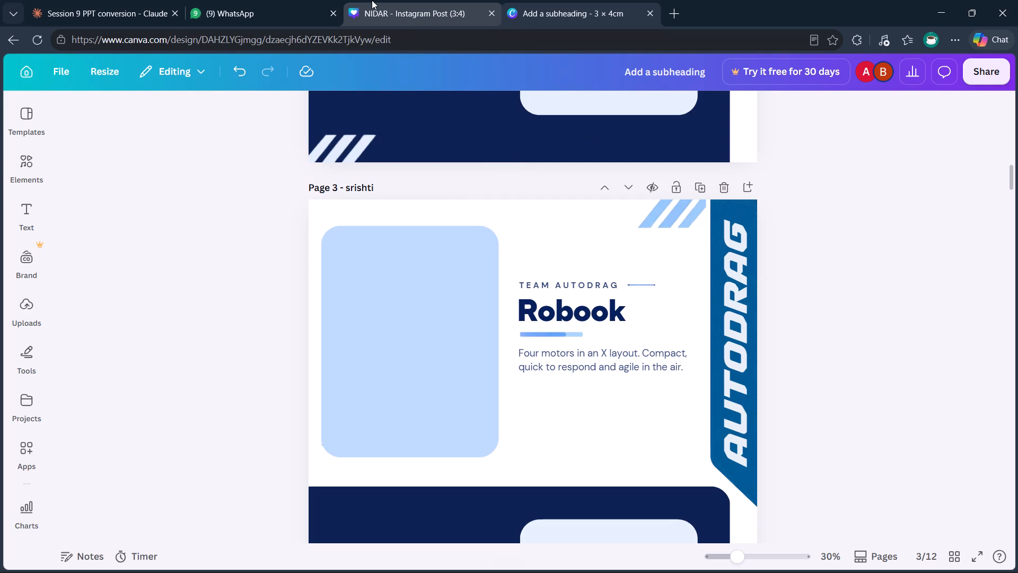
pyautogui.hscroll(1, 486, 233)
pyautogui.scroll(1, 486, 233)
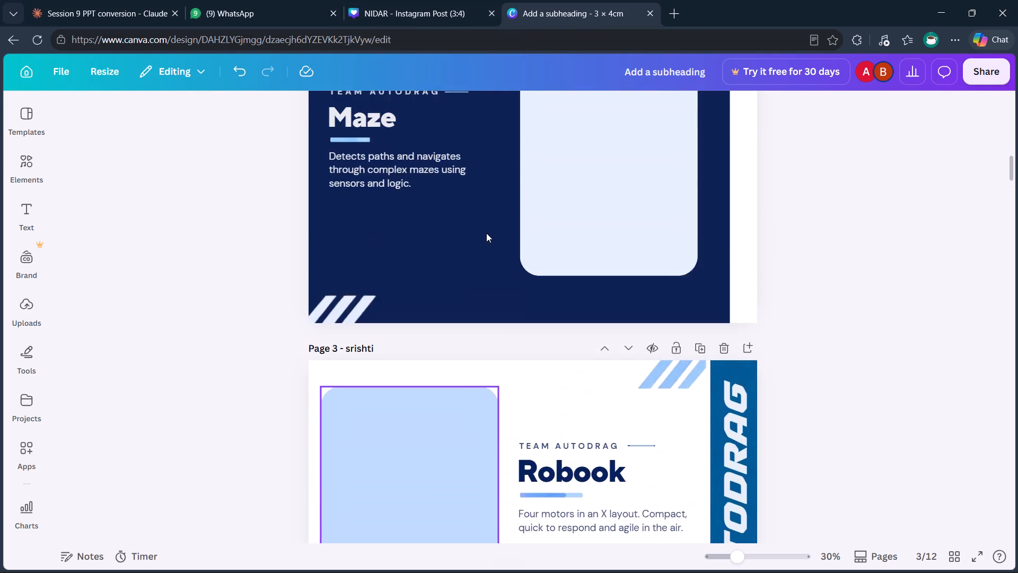
pyautogui.scroll(2, 486, 233)
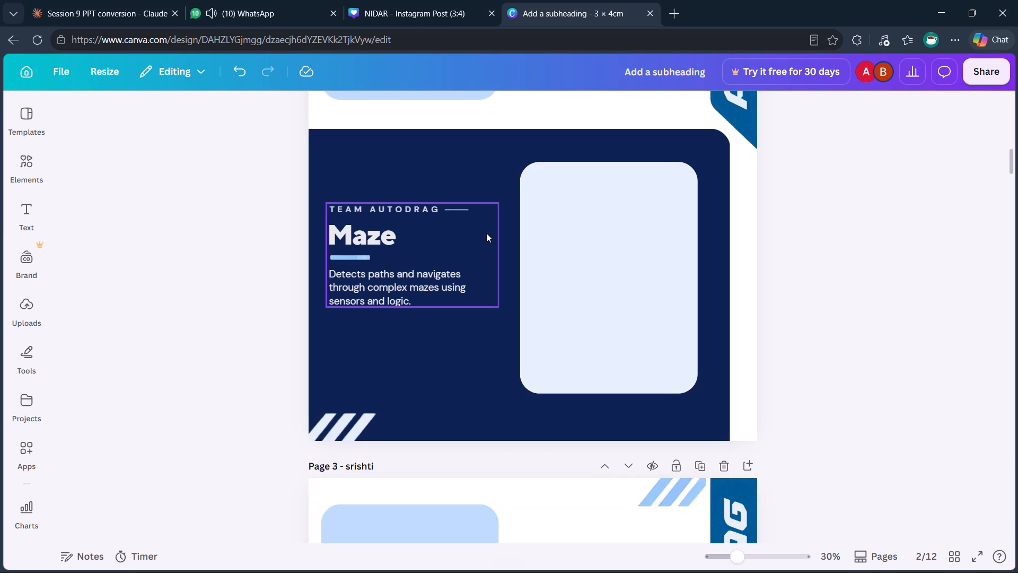
# Examine the FPV and PRATYAKSH entries on page 11 and the blank page 12 that follows.
pyautogui.scroll(-17, 486, 233)
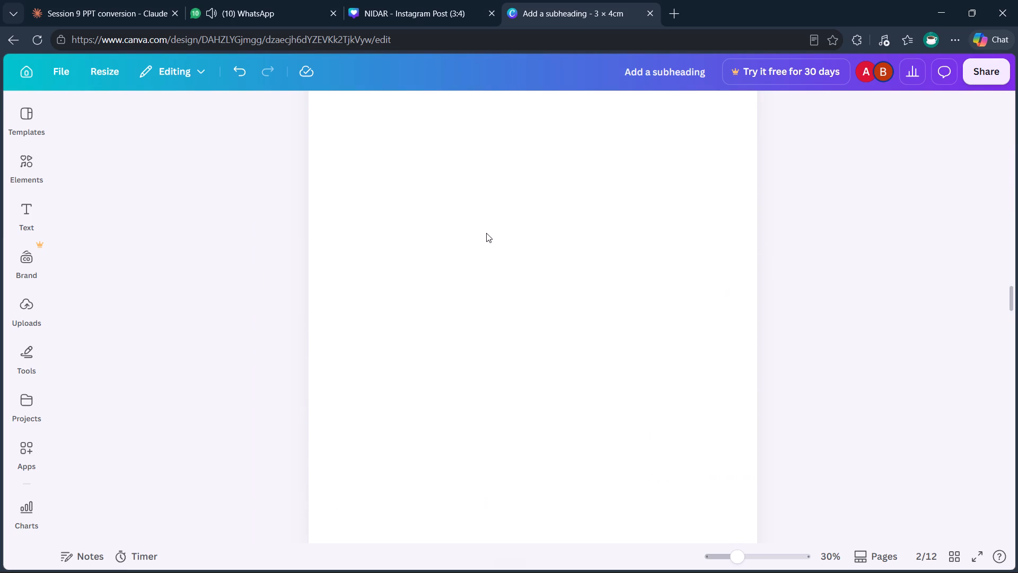
pyautogui.scroll(-6, 486, 233)
pyautogui.scroll(3, 486, 233)
pyautogui.scroll(-4, 486, 233)
pyautogui.scroll(1, 486, 233)
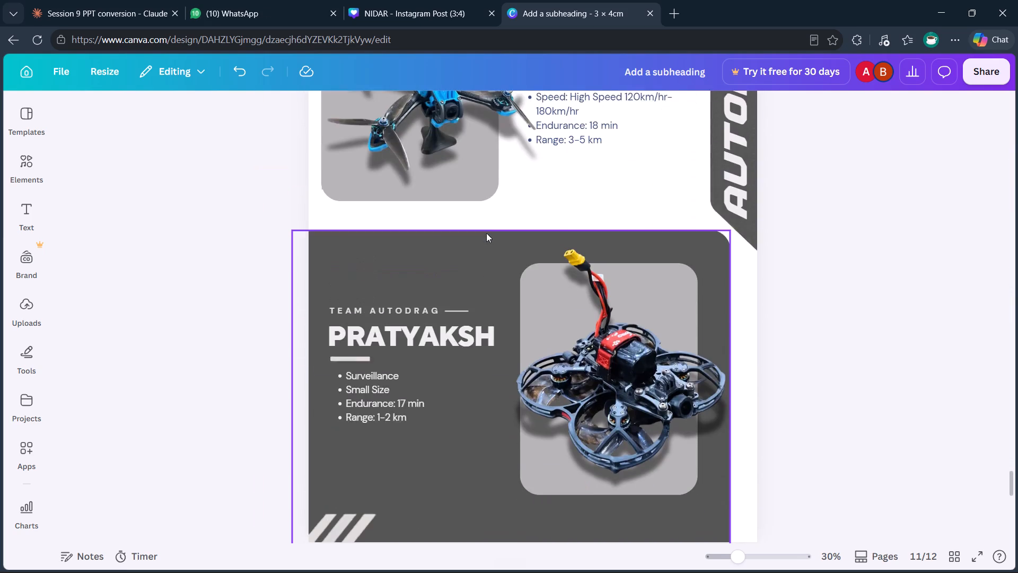
pyautogui.scroll(1, 486, 233)
pyautogui.scroll(-6, 486, 233)
pyautogui.scroll(5, 486, 233)
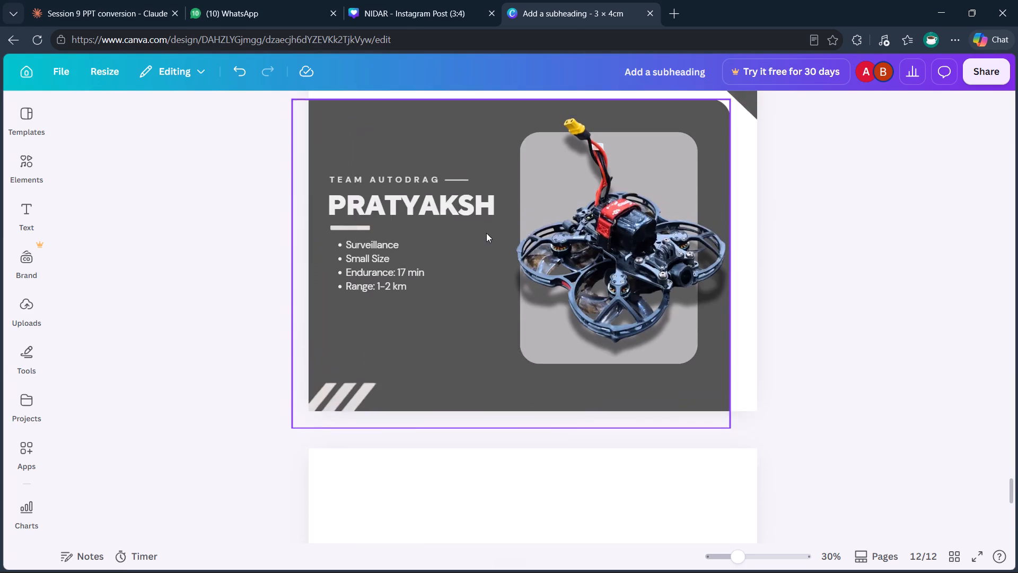
pyautogui.scroll(4, 486, 233)
pyautogui.scroll(-4, 486, 233)
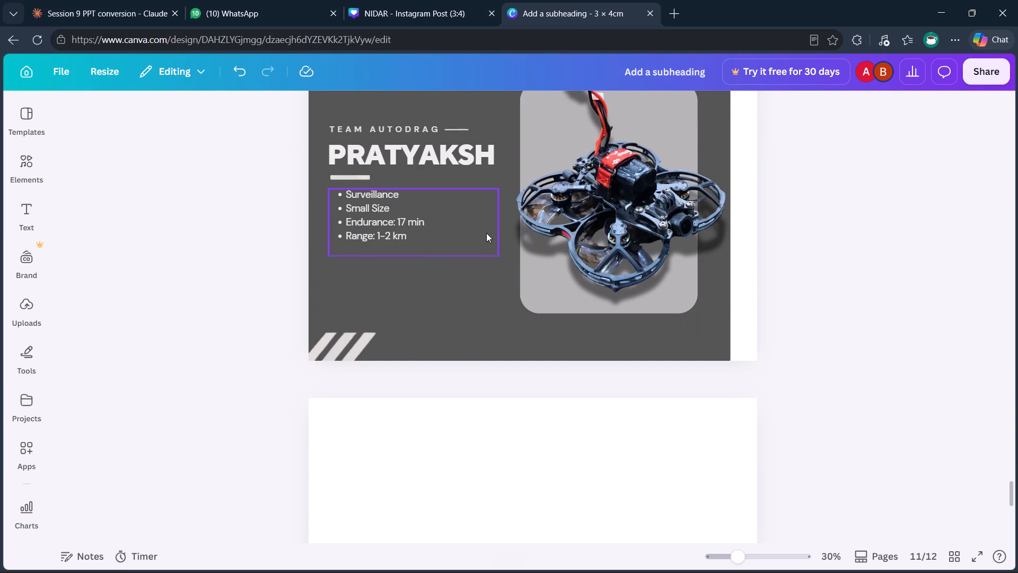
pyautogui.scroll(1, 486, 233)
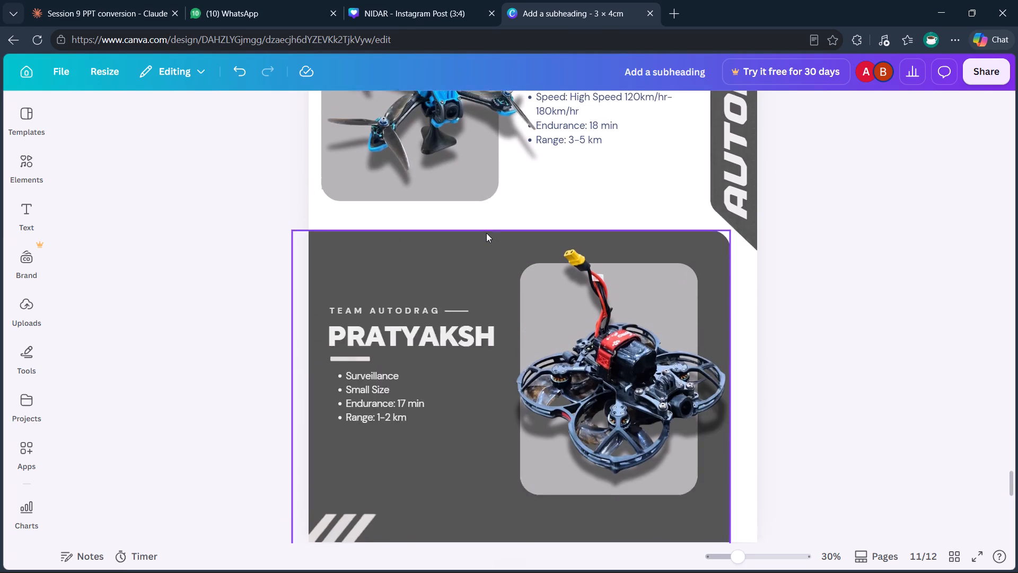
pyautogui.scroll(2, 486, 233)
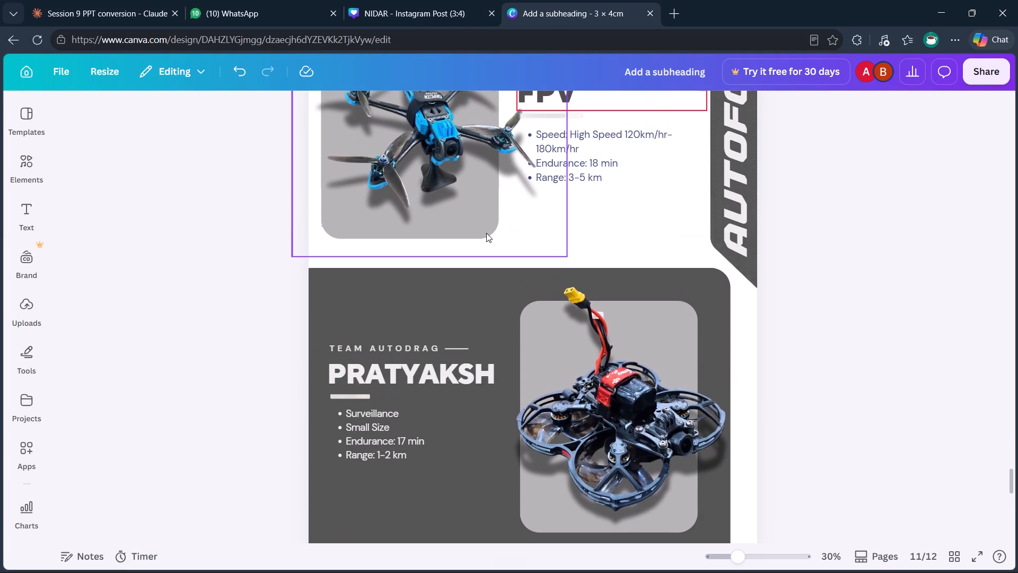
pyautogui.scroll(-2, 486, 233)
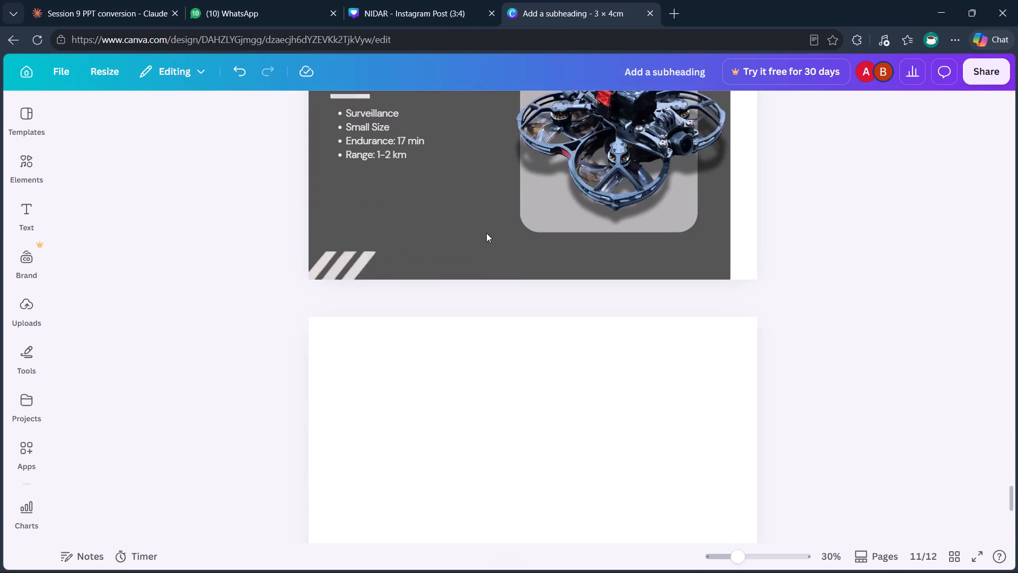
pyautogui.scroll(-3, 486, 233)
pyautogui.scroll(2, 486, 233)
pyautogui.scroll(3, 486, 318)
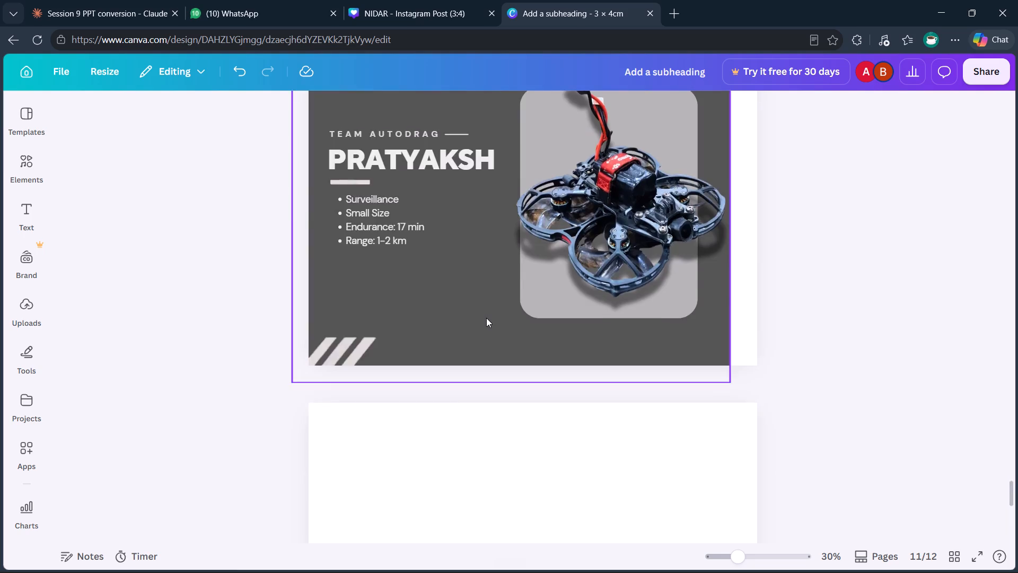
pyautogui.scroll(4, 486, 318)
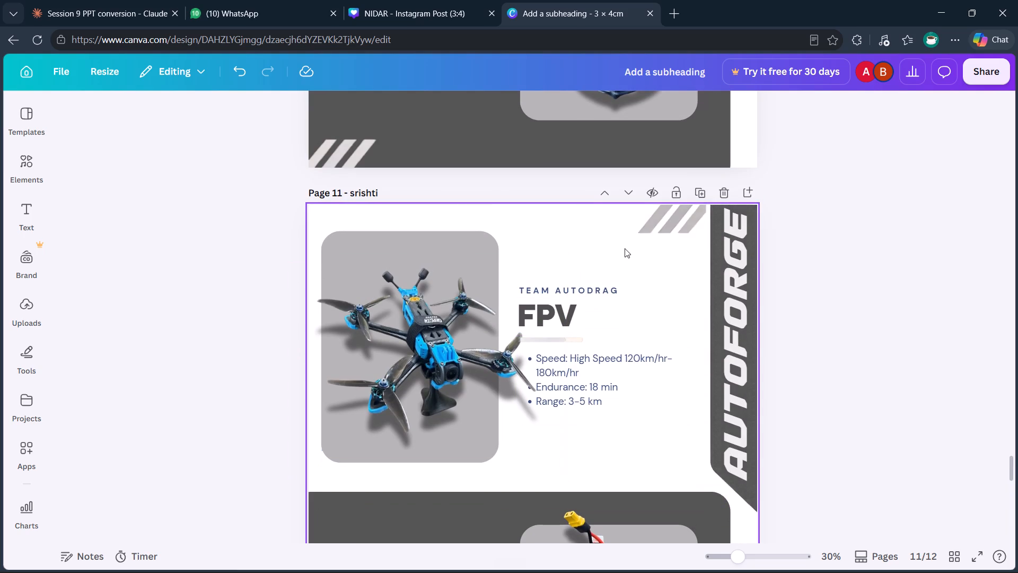
pyautogui.hscroll(2, 743, 286)
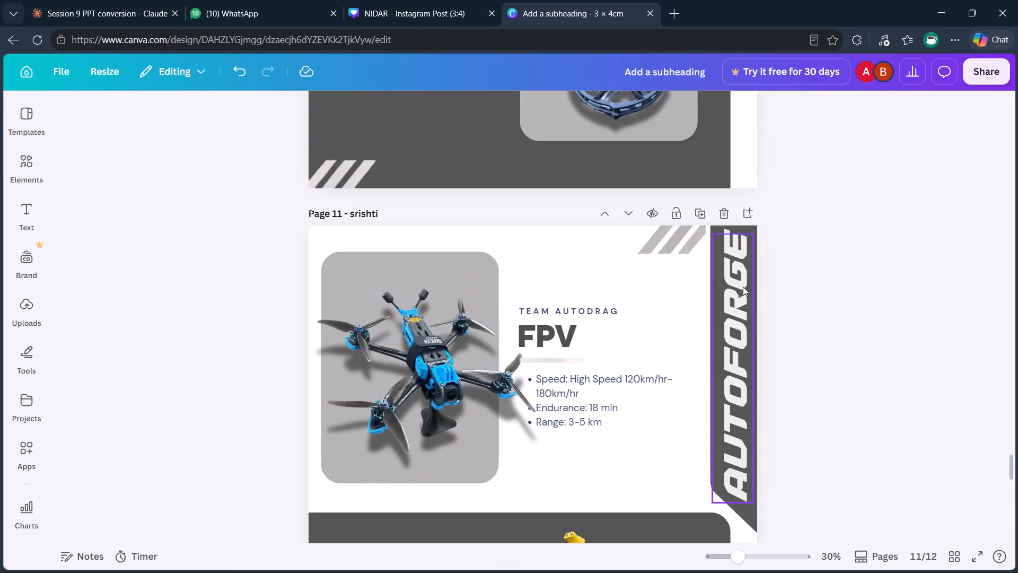
# Replace the 22 inch x6se description on page 9 with a copy of the 13 foldable entry's bulleted specifications.
pyautogui.scroll(7, 743, 286)
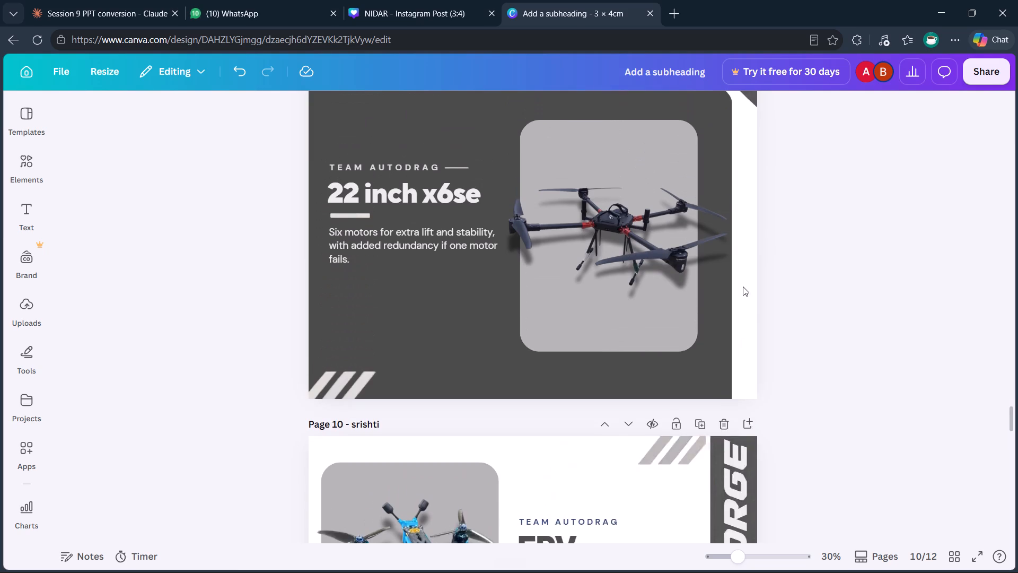
pyautogui.scroll(2, 743, 286)
pyautogui.doubleClick(373, 352)
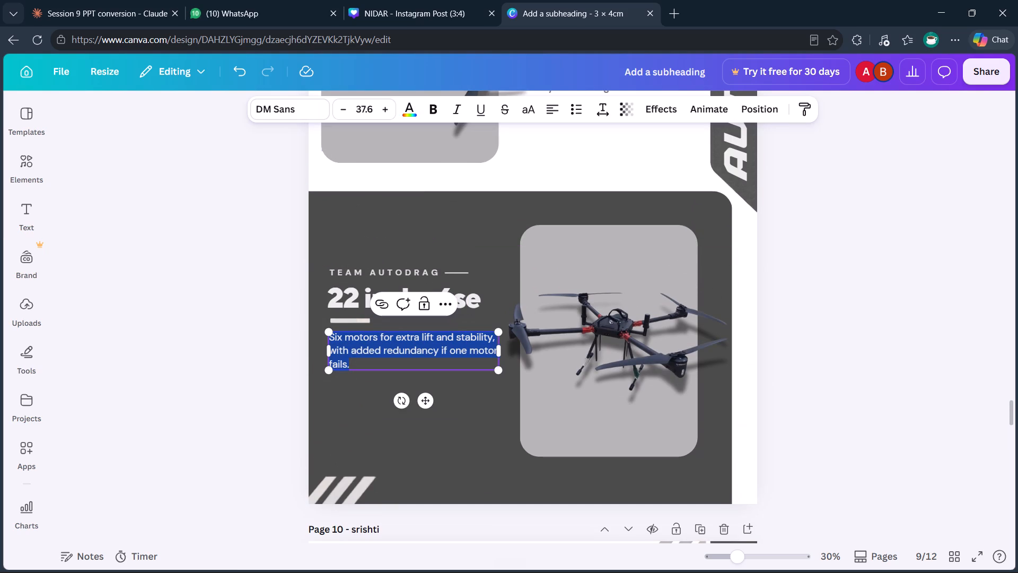
pyautogui.scroll(1, 364, 358)
pyautogui.doubleClick(567, 218)
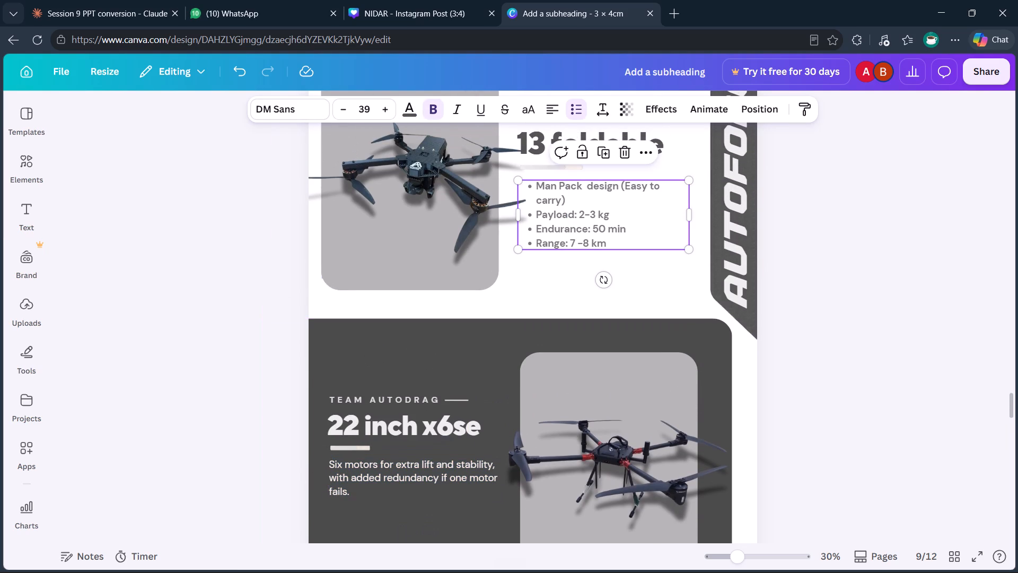
pyautogui.moveTo(613, 240); pyautogui.dragTo(530, 185)
pyautogui.hotkey('ctrl', 'c')
pyautogui.doubleClick(348, 466)
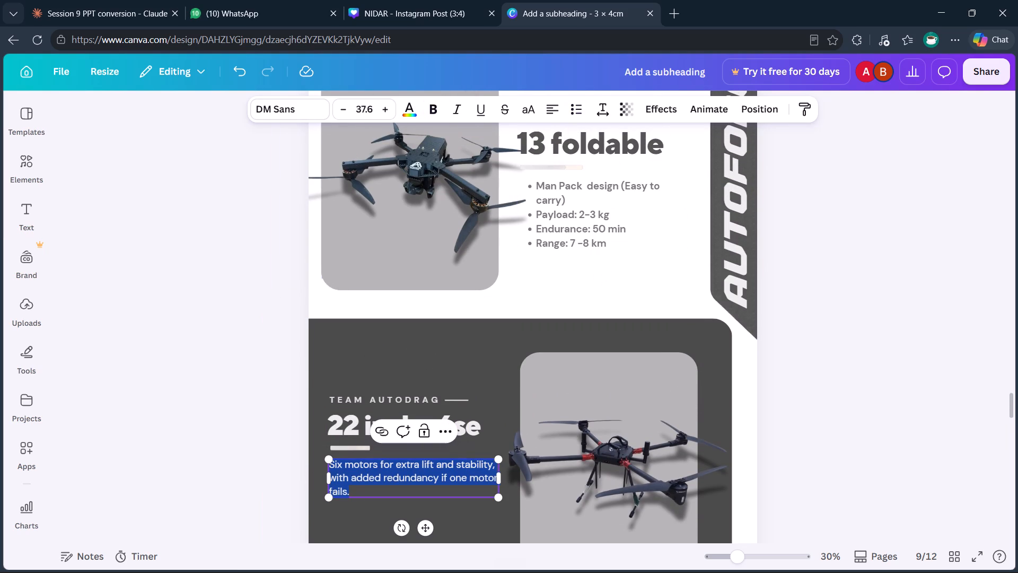
pyautogui.hotkey('ctrl', 'v')
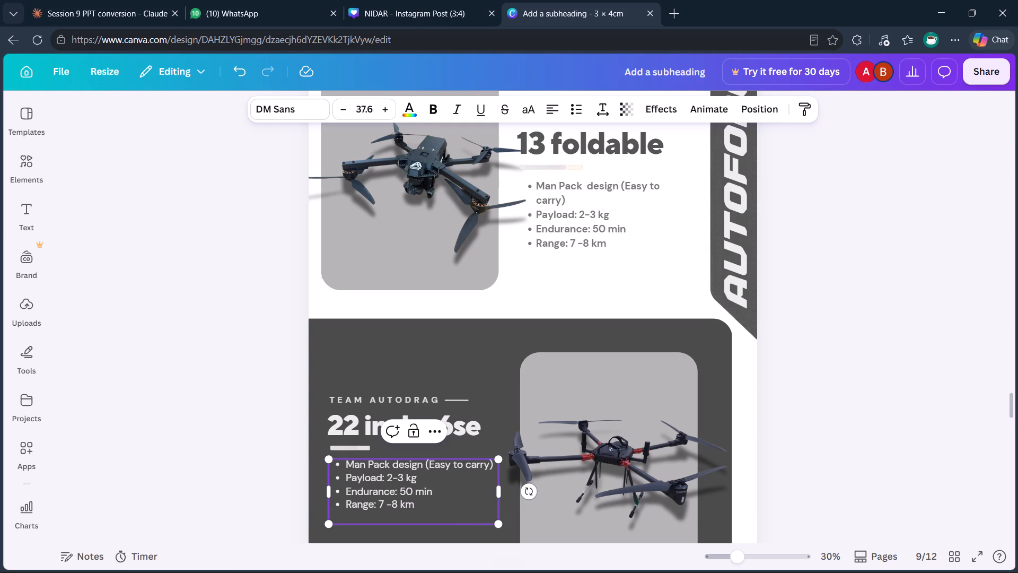
# Change the 22 inch x6se range bullet to "25km long range surveillance , capable of day and night surveillance".
pyautogui.moveTo(418, 503); pyautogui.dragTo(372, 502)
pyautogui.moveTo(372, 502); pyautogui.dragTo(378, 502)
pyautogui.press('BackSpace')
pyautogui.write('25')
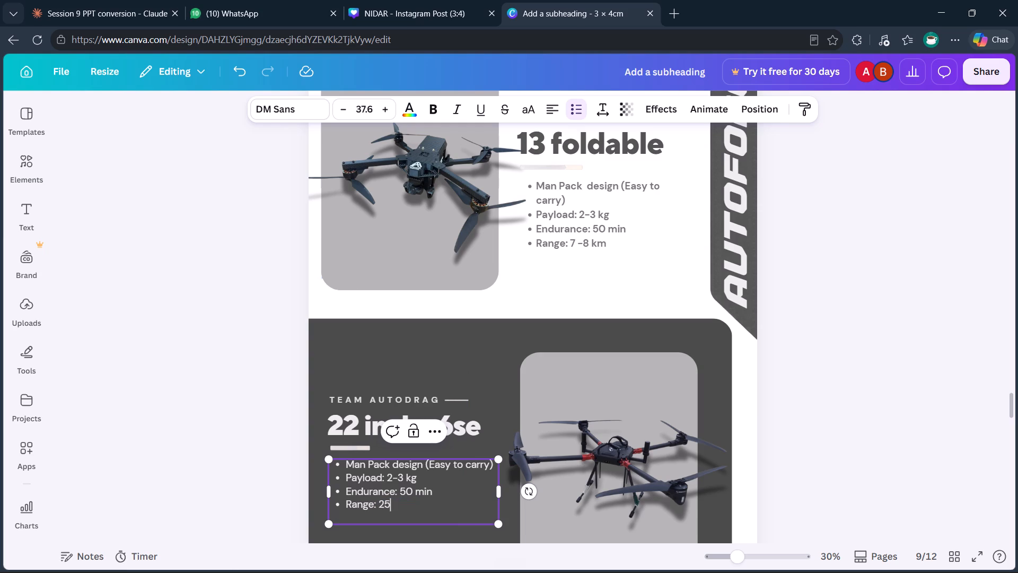
pyautogui.write('km long range')
pyautogui.press('space')
pyautogui.write('surb')
pyautogui.press('BackSpace')
pyautogui.write('veillance')
pyautogui.press('space')
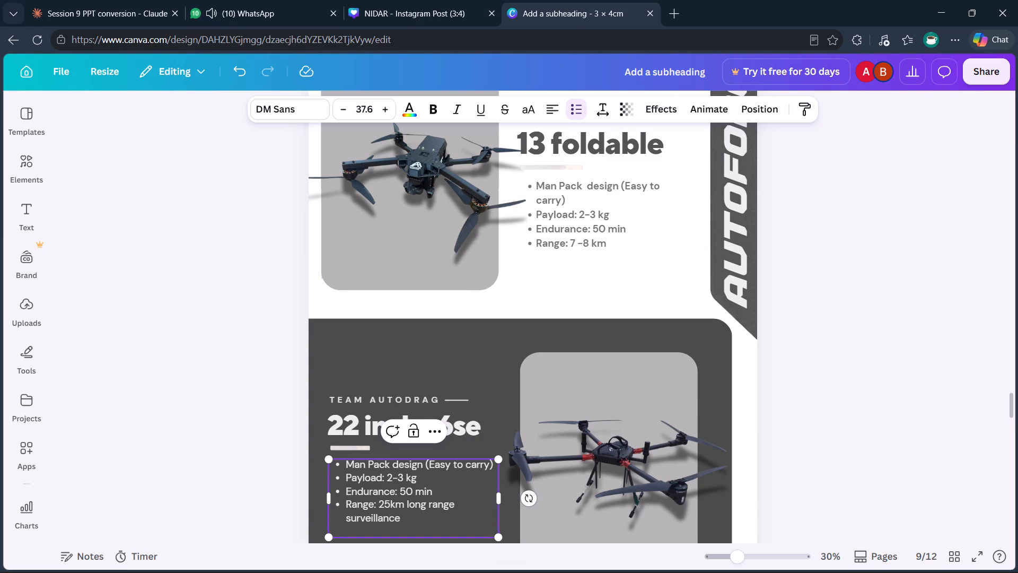
pyautogui.write(', capable')
pyautogui.press('space')
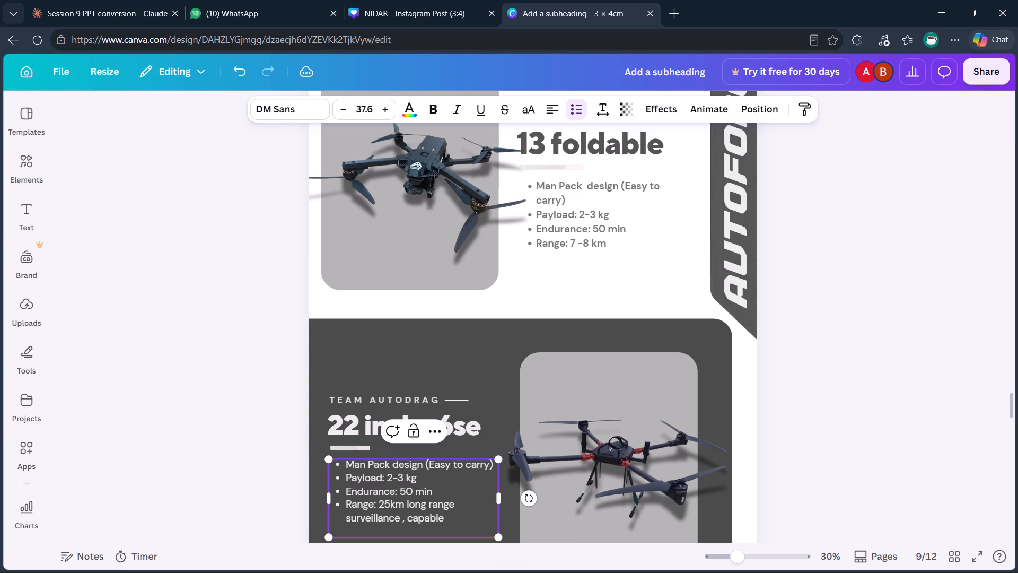
pyautogui.write('of')
pyautogui.press('space')
pyautogui.write('day and night su')
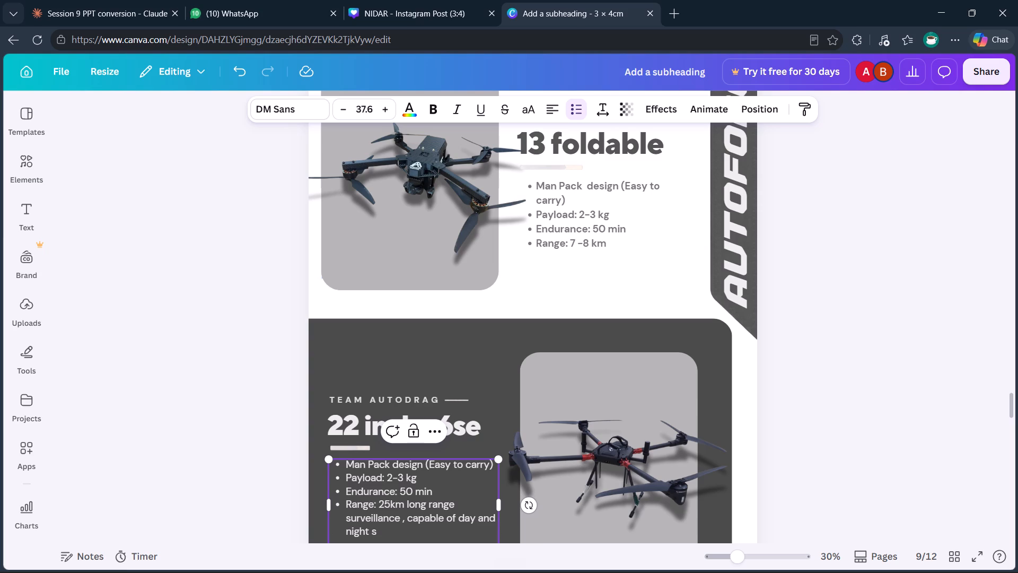
pyautogui.write('rve')
pyautogui.write('illance')
# Set the payload in the 22 inch x6se bulleted list to 4-5 kg.
pyautogui.click(422, 476)
pyautogui.scroll(-1, 422, 476)
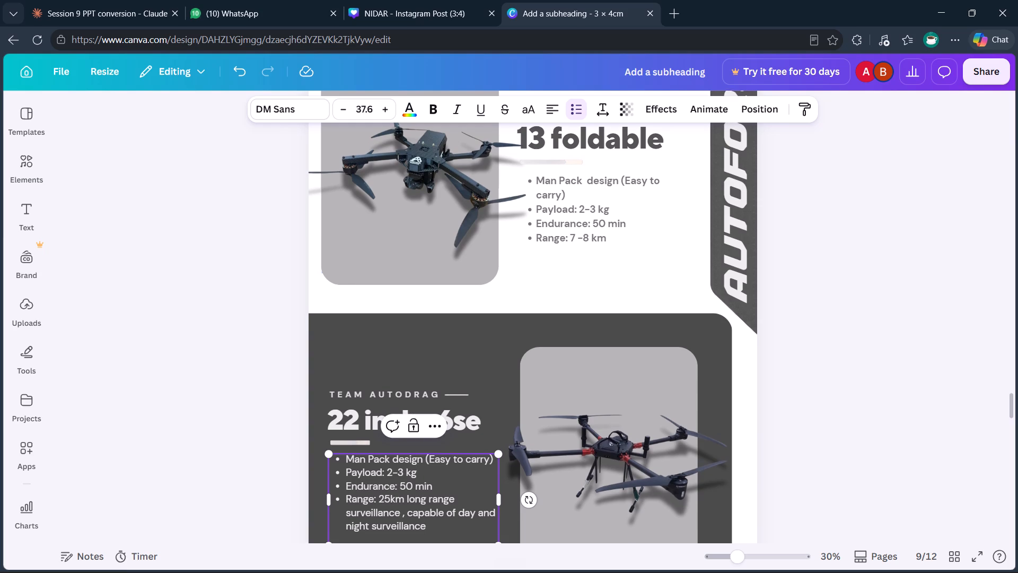
pyautogui.click(399, 473)
pyautogui.moveTo(405, 472); pyautogui.dragTo(388, 472)
pyautogui.press('BackSpace')
pyautogui.write('4-5')
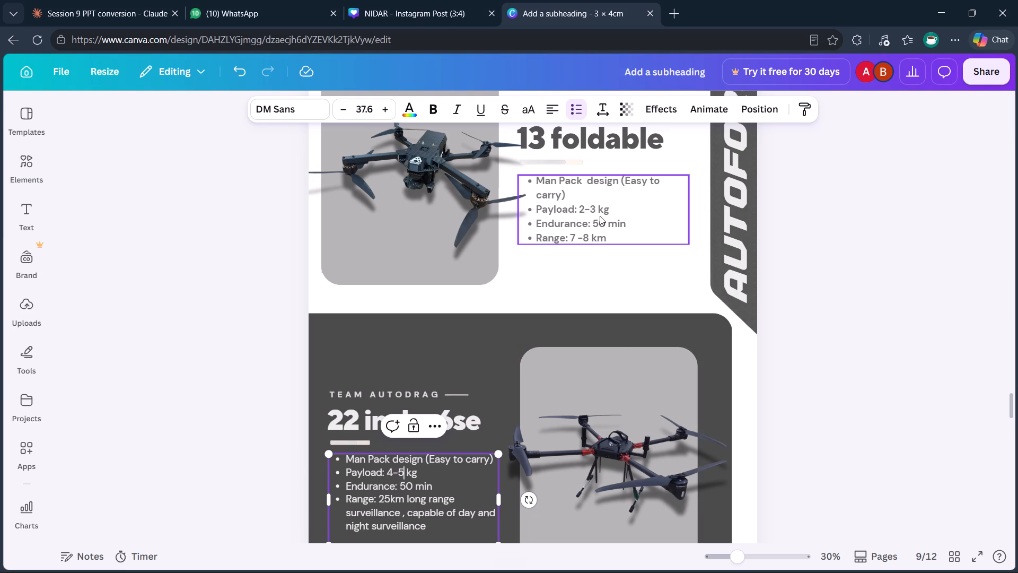
# Replace the endurance bullet of the 22 inch x6se entry with "Max Height: 1200 m".
pyautogui.scroll(-1, 600, 216)
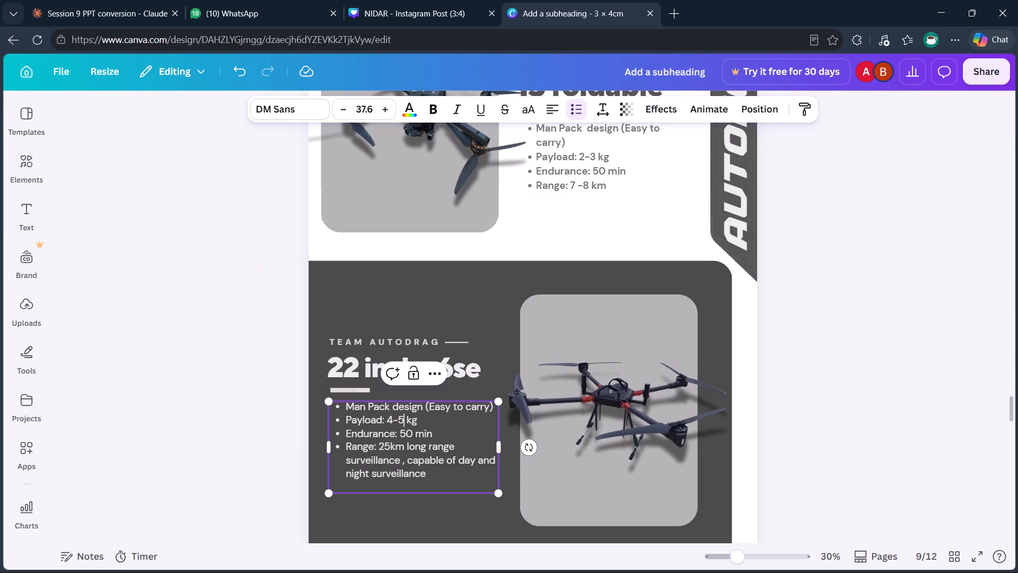
pyautogui.moveTo(440, 438); pyautogui.dragTo(348, 434)
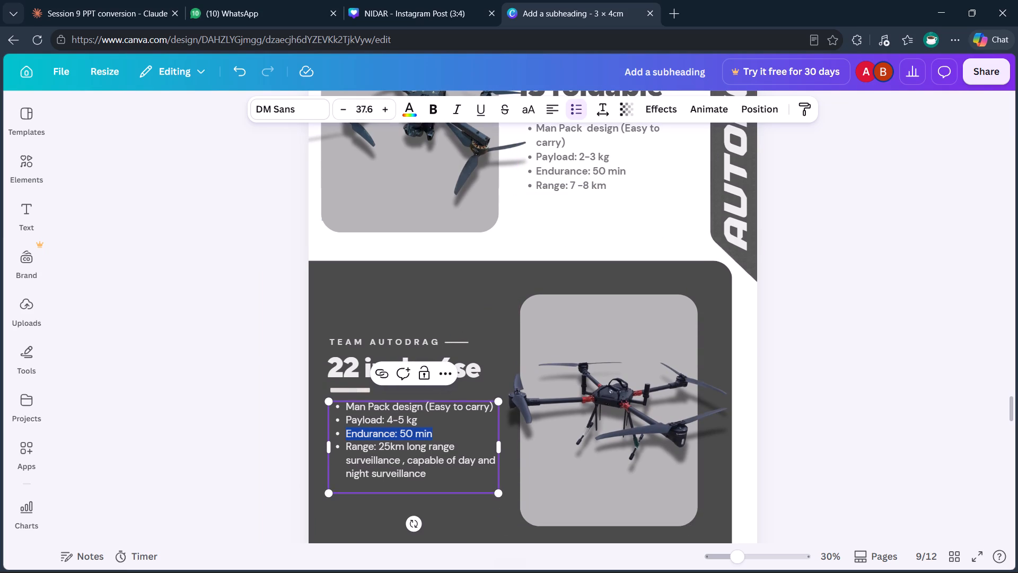
pyautogui.press('BackSpace')
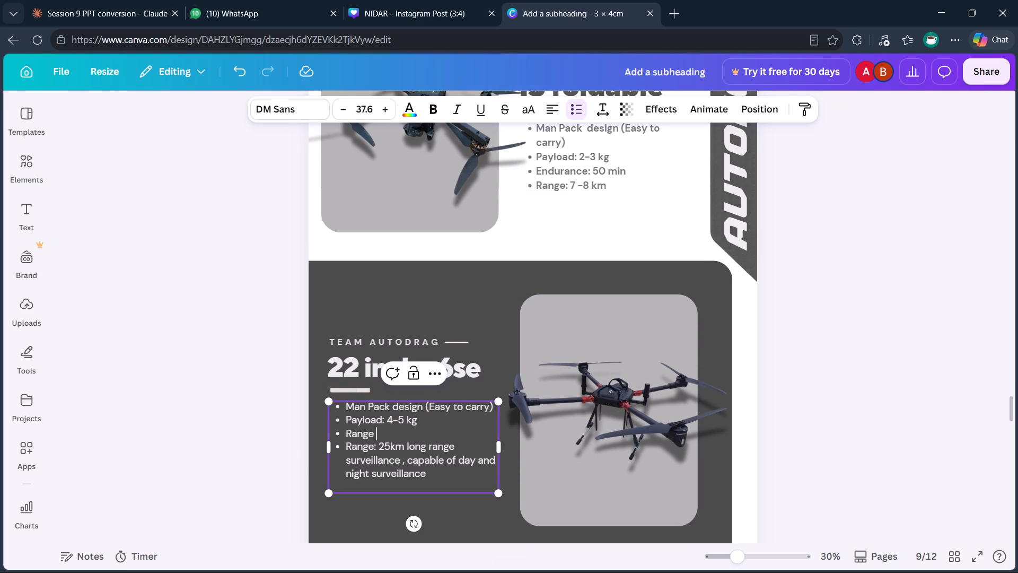
pyautogui.press('BackSpace')
pyautogui.press('BackSpace')
pyautogui.press('BackSpace')
pyautogui.press('BackSpace')
pyautogui.press('BackSpace')
pyautogui.write('eight :')
pyautogui.press('BackSpace')
pyautogui.press('BackSpace')
pyautogui.hotkey('shift', ':')
pyautogui.press('space')
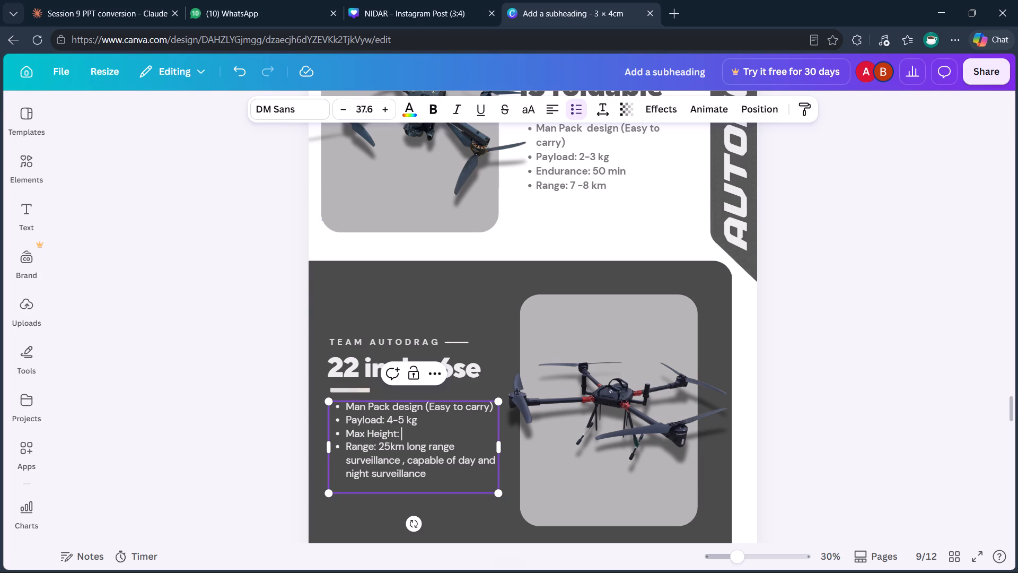
pyautogui.write('120')
pyautogui.press('0')
pyautogui.press('space')
pyautogui.press('BackSpace')
pyautogui.press('space')
pyautogui.write('m')
pyautogui.press('space')
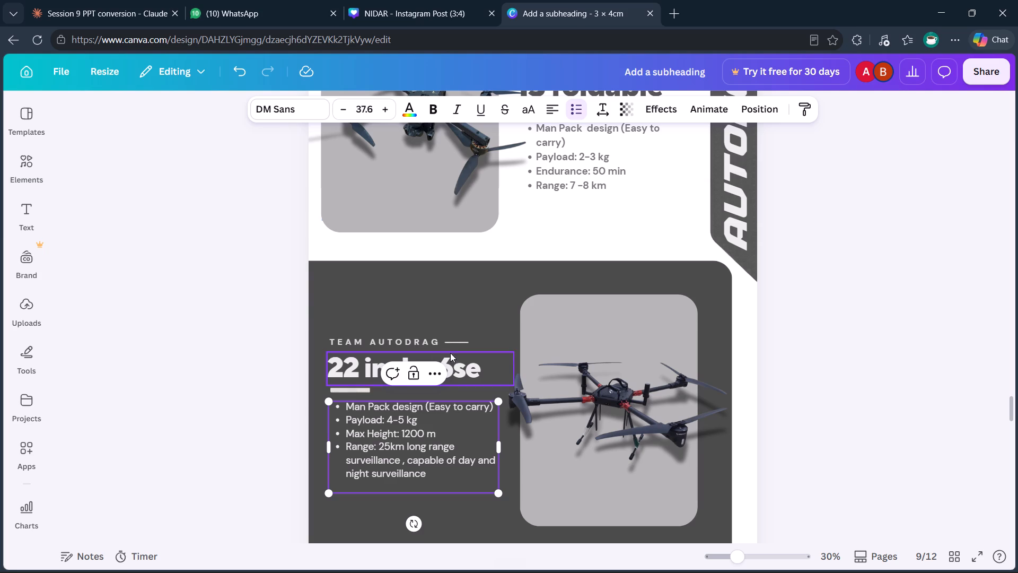
# Replace the Pratyaksh v4 description on page 8 with a copy of the 22 inch x6se entry's bulleted specifications.
pyautogui.moveTo(435, 477); pyautogui.dragTo(331, 410)
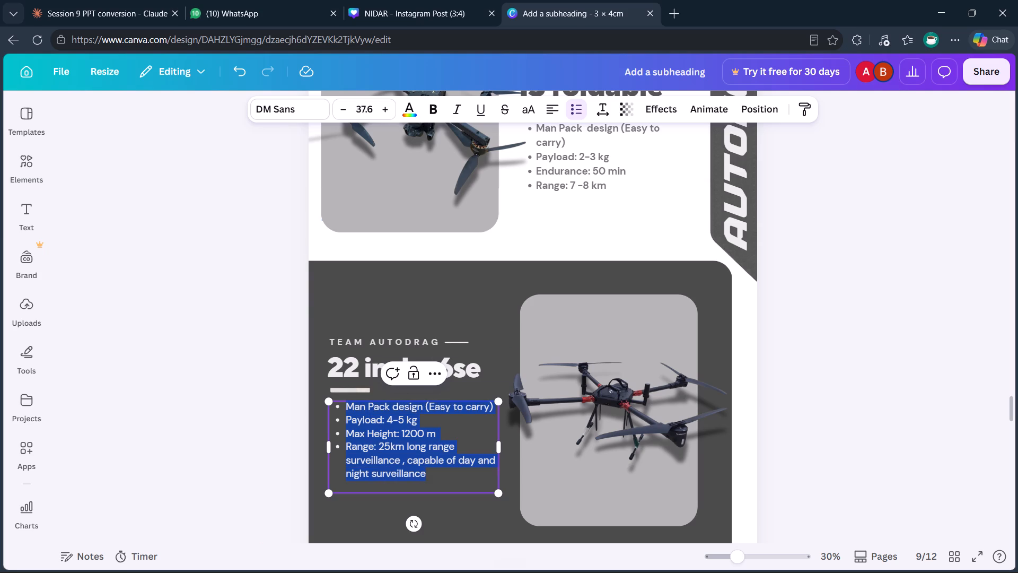
pyautogui.moveTo(331, 410); pyautogui.dragTo(331, 409)
pyautogui.hotkey('ctrl', 'c')
pyautogui.hscroll(1, 331, 409)
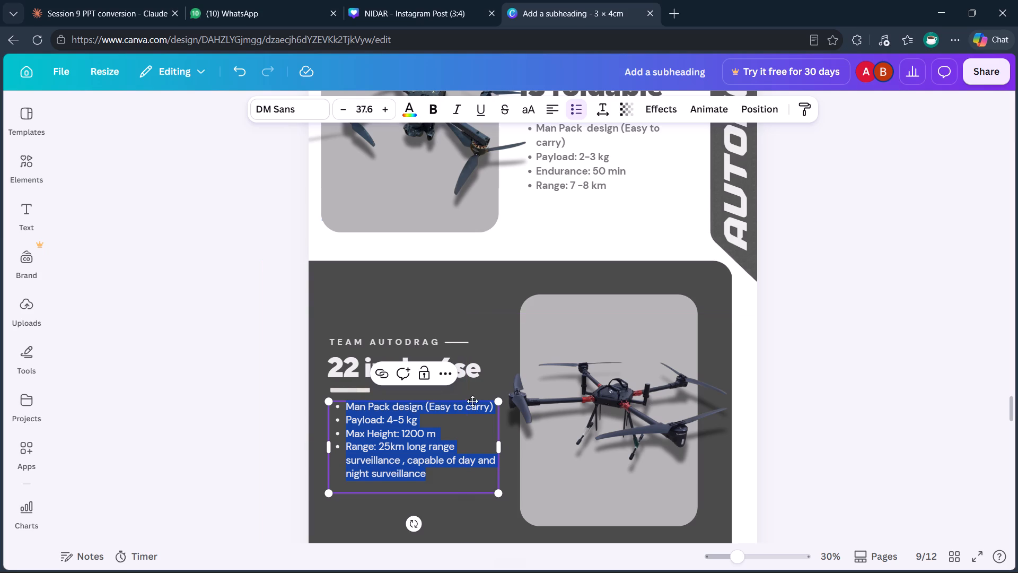
pyautogui.hscroll(1, 472, 401)
pyautogui.click(408, 453)
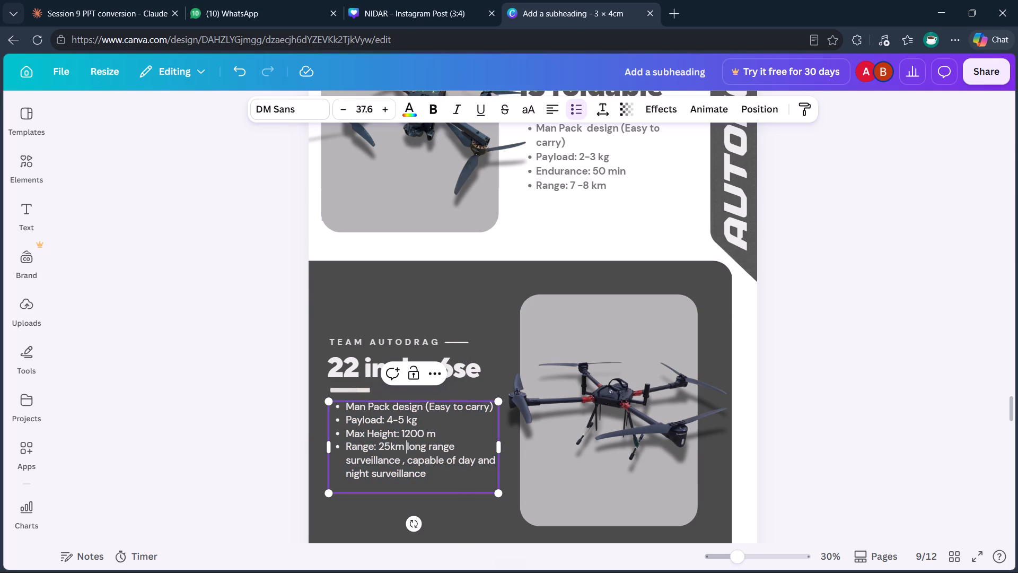
pyautogui.scroll(1, 546, 535)
pyautogui.moveTo(443, 480); pyautogui.dragTo(334, 409)
pyautogui.hotkey('ctrl', 'c')
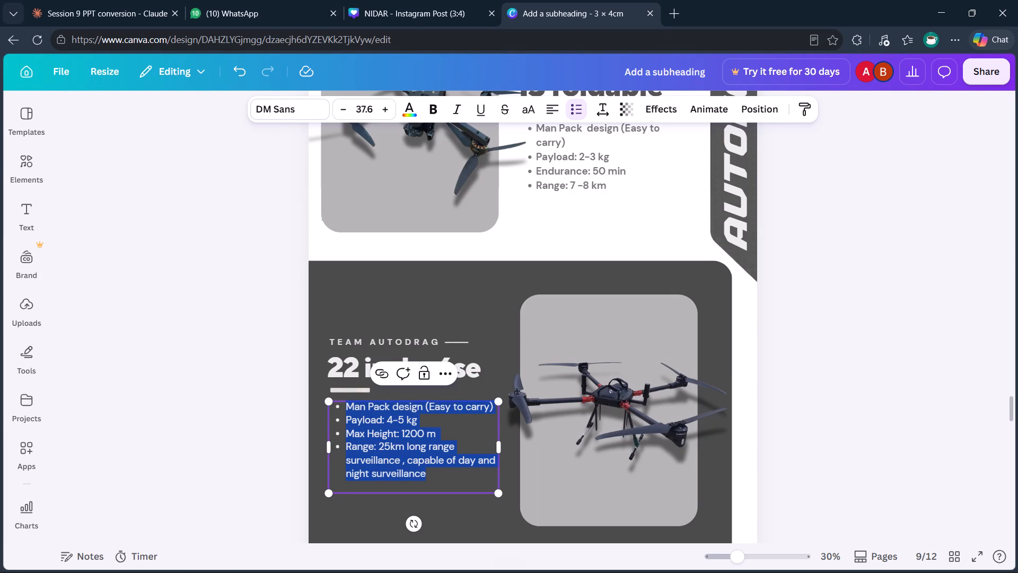
pyautogui.click(867, 277)
pyautogui.scroll(5, 867, 277)
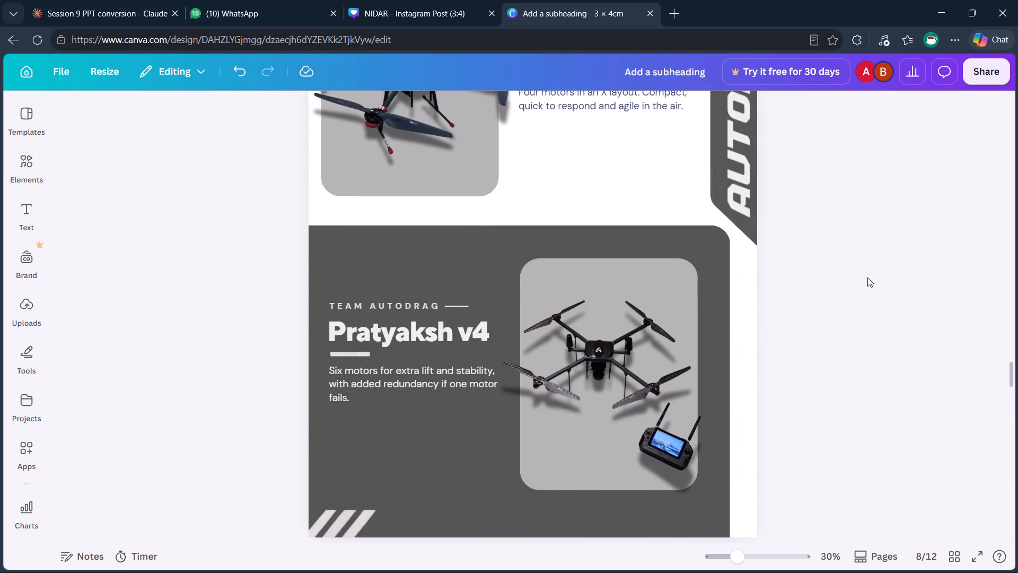
pyautogui.scroll(1, 867, 277)
pyautogui.doubleClick(392, 415)
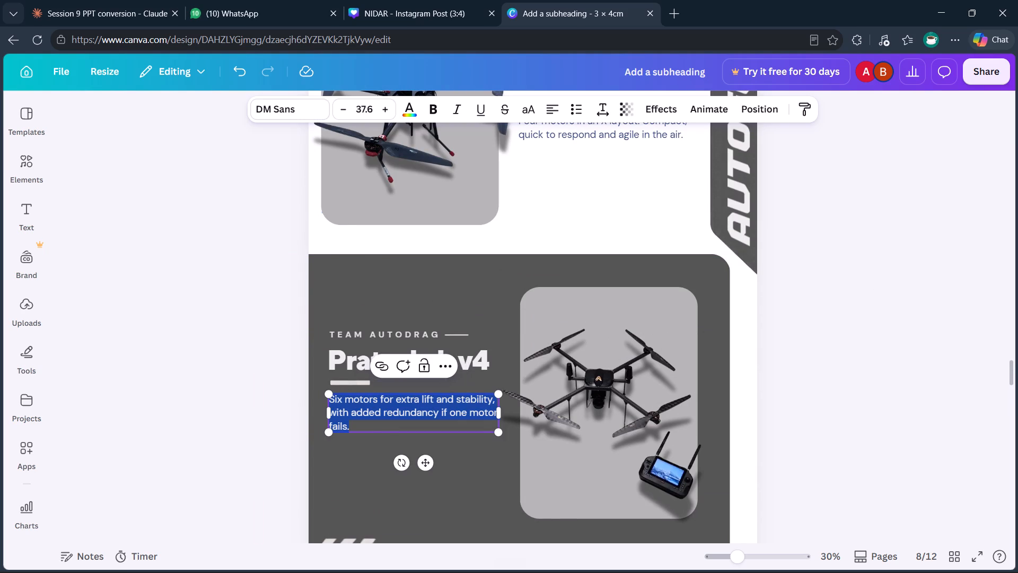
pyautogui.hotkey('ctrl', 'v')
# Replace the AF Surr description on page 8 with the same copied 22 inch x6se bulleted specifications.
pyautogui.scroll(2, 364, 424)
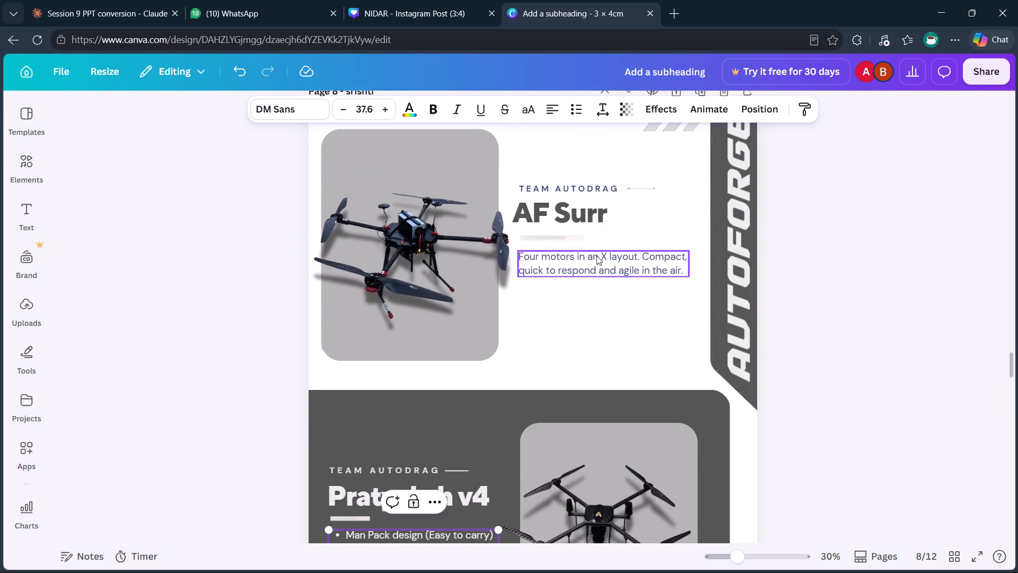
pyautogui.doubleClick(591, 265)
pyautogui.hotkey('ctrl', 'v')
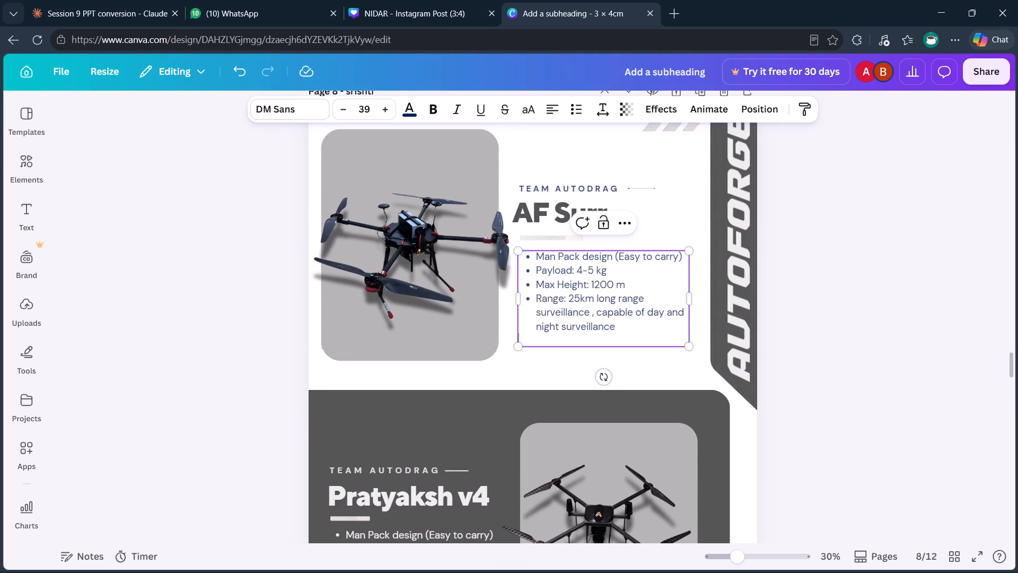
pyautogui.scroll(-1, 591, 265)
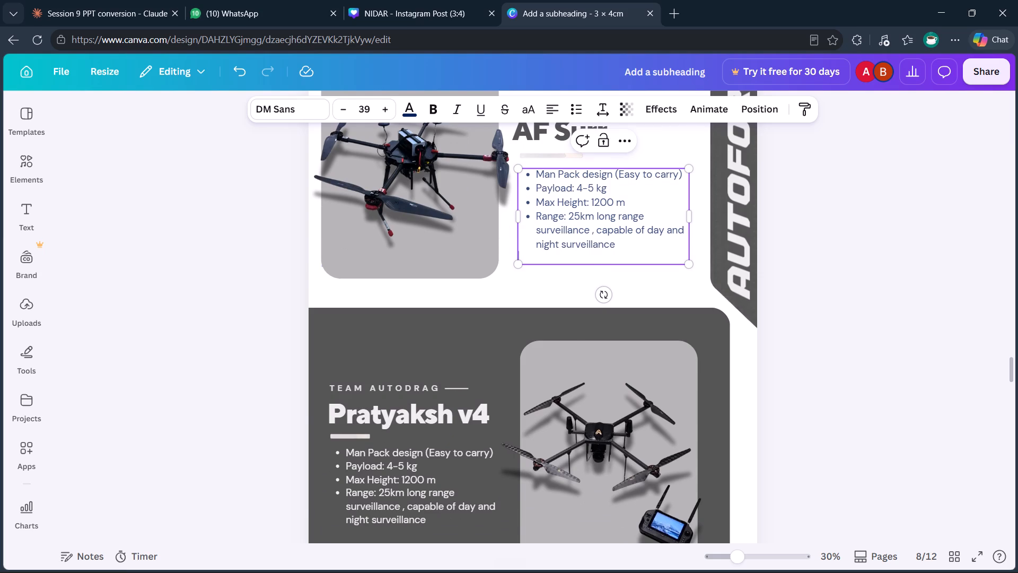
# Format all the specification lines of the 15 inch entry on page 7 as a bulleted list.
pyautogui.scroll(7, 632, 256)
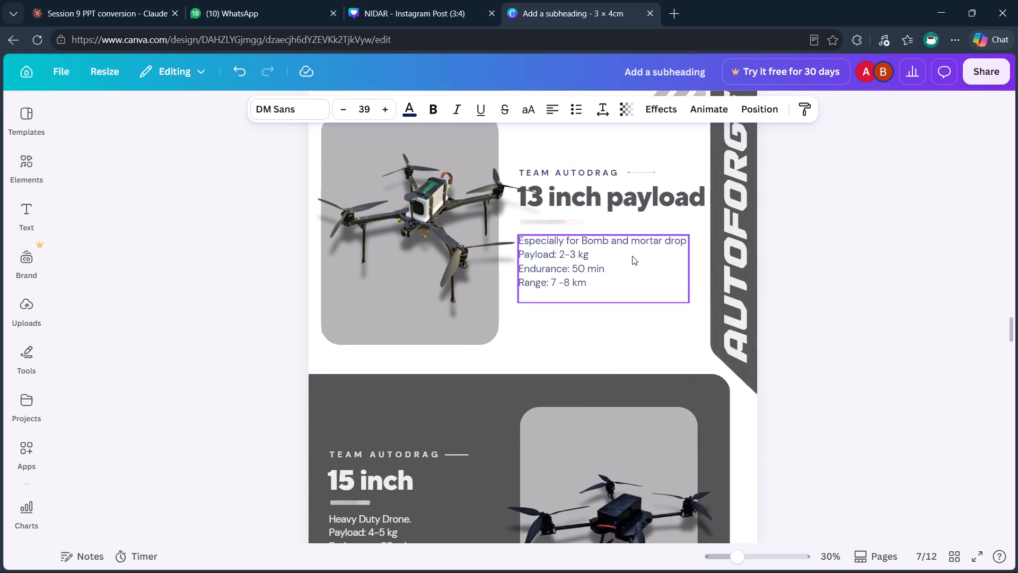
pyautogui.scroll(1, 632, 256)
pyautogui.scroll(-1, 622, 239)
pyautogui.doubleClick(356, 439)
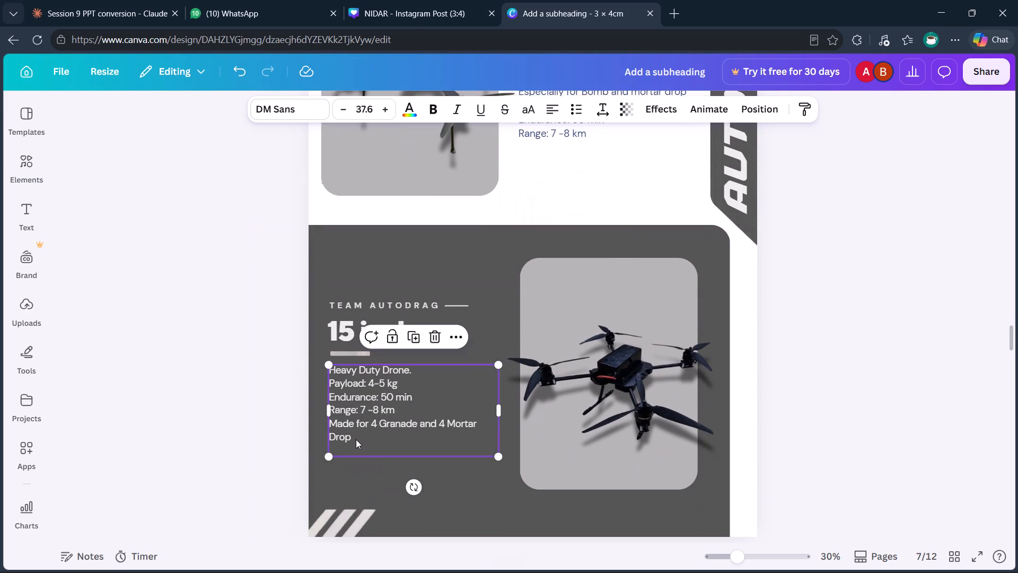
pyautogui.moveTo(356, 439); pyautogui.dragTo(331, 371)
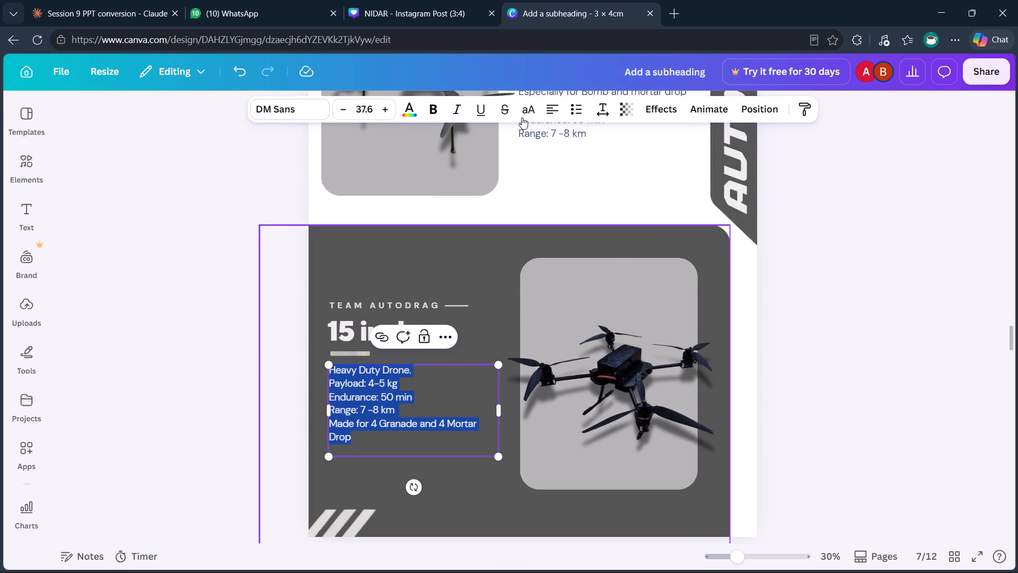
pyautogui.click(569, 108)
pyautogui.click(836, 279)
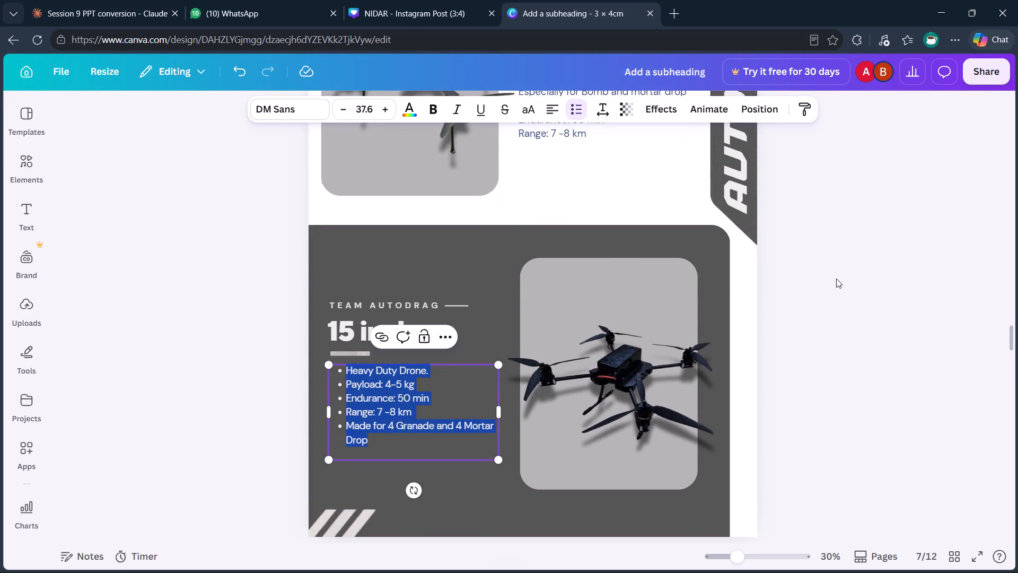
# Format the four specification lines of the 13 inch payload entry on page 7 as a bulleted list.
pyautogui.scroll(1, 582, 278)
pyautogui.doubleClick(557, 220)
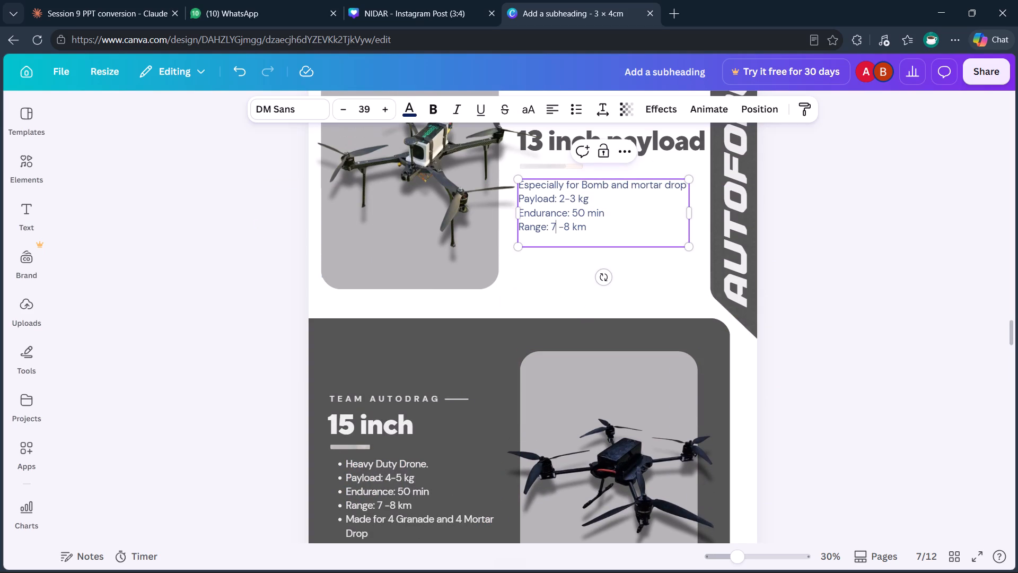
pyautogui.moveTo(599, 225); pyautogui.dragTo(519, 181)
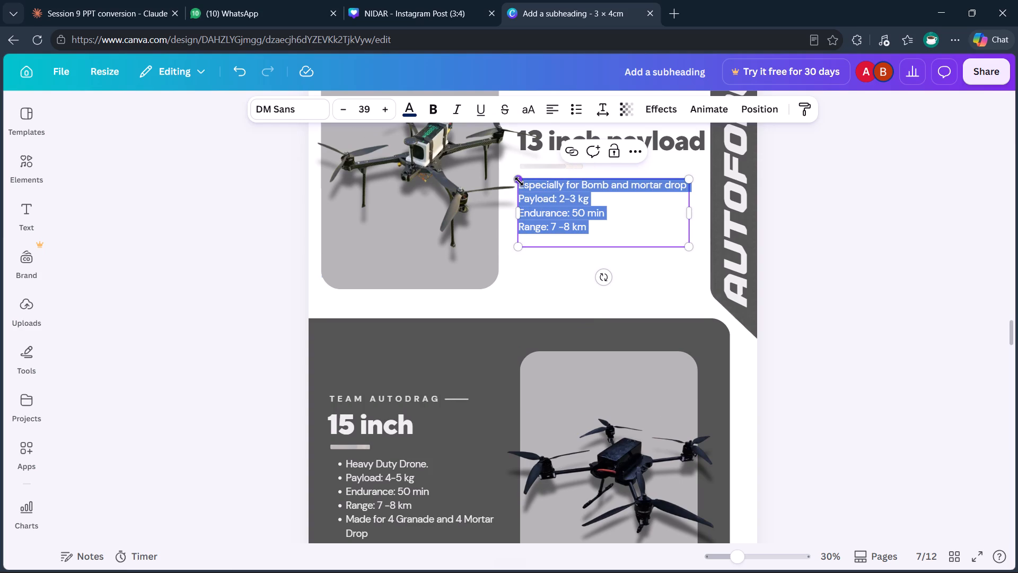
pyautogui.click(576, 109)
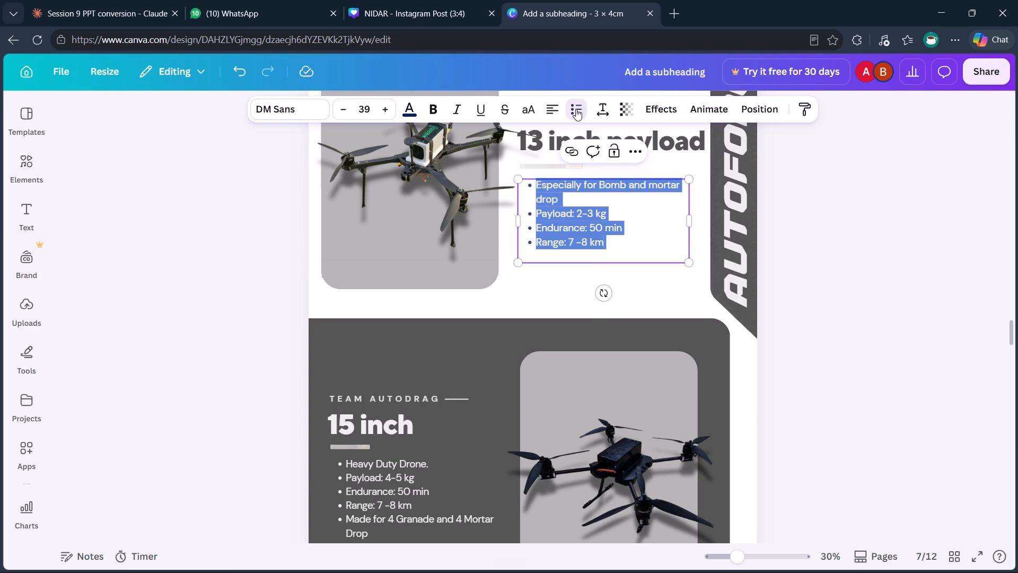
pyautogui.click(848, 280)
# Format the speed, payload, endurance and range lines of the 13 inch entry on page 6 as a bulleted list.
pyautogui.scroll(5, 819, 238)
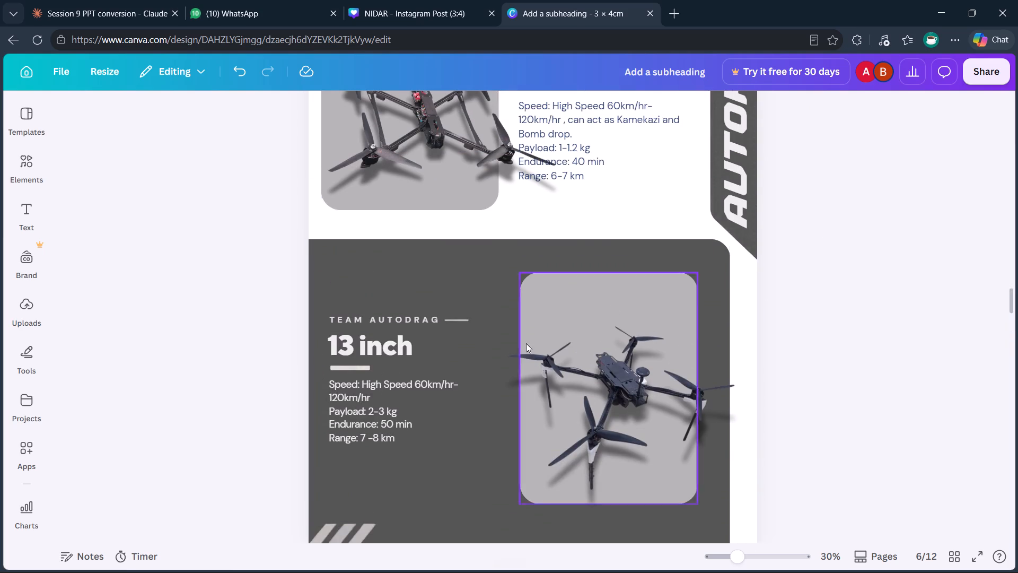
pyautogui.doubleClick(399, 413)
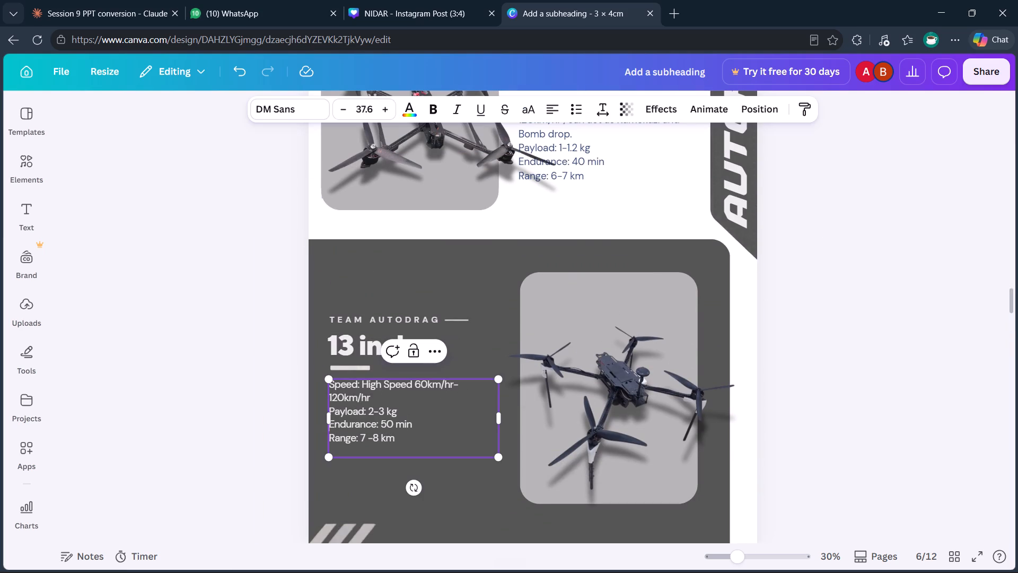
pyautogui.moveTo(400, 442); pyautogui.dragTo(324, 383)
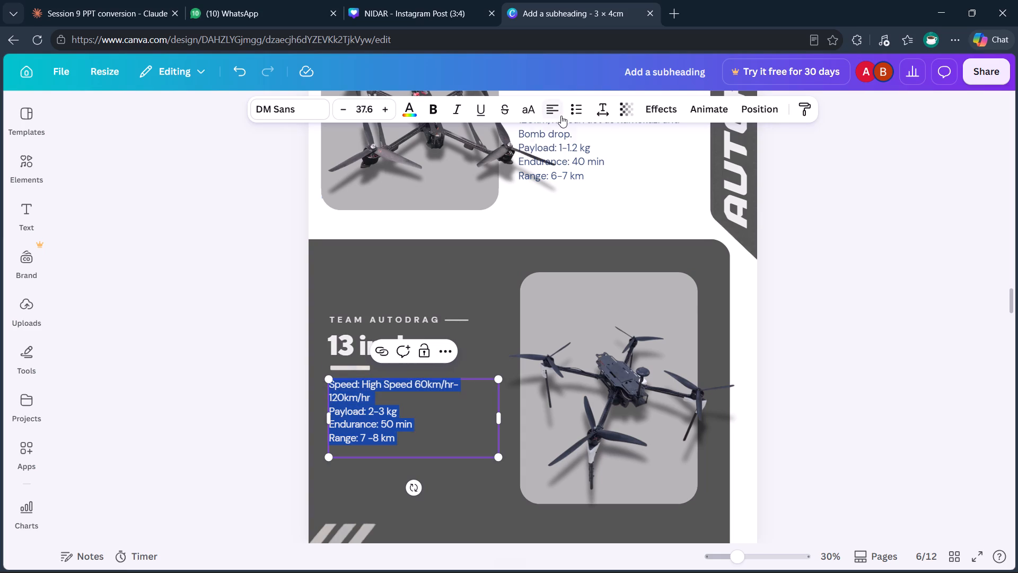
pyautogui.click(571, 111)
# Format the speed, payload, endurance and range lines of the 10 inch entry on page 6 as a bulleted list.
pyautogui.scroll(1, 585, 230)
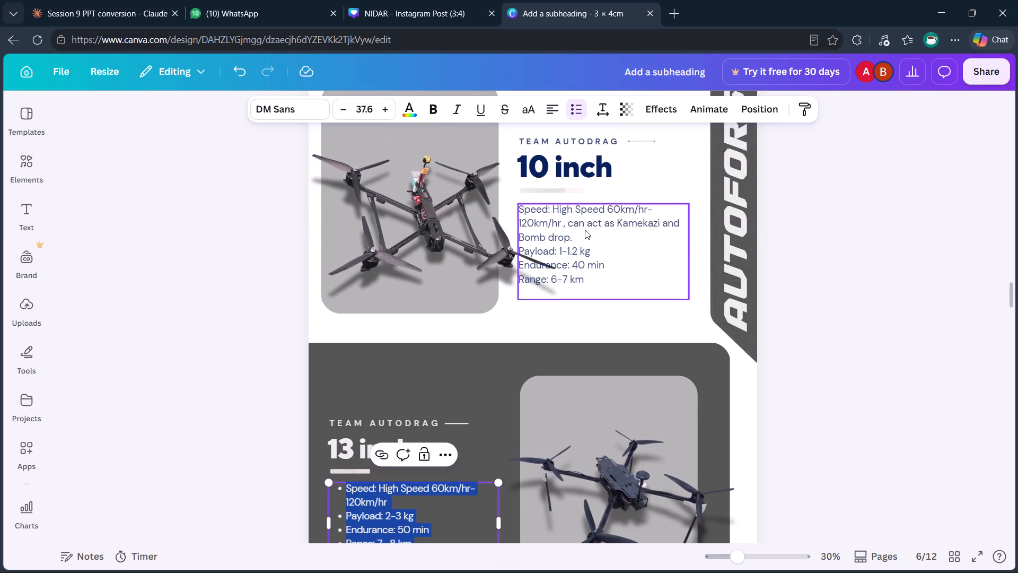
pyautogui.click(585, 230)
pyautogui.moveTo(578, 258); pyautogui.dragTo(605, 268)
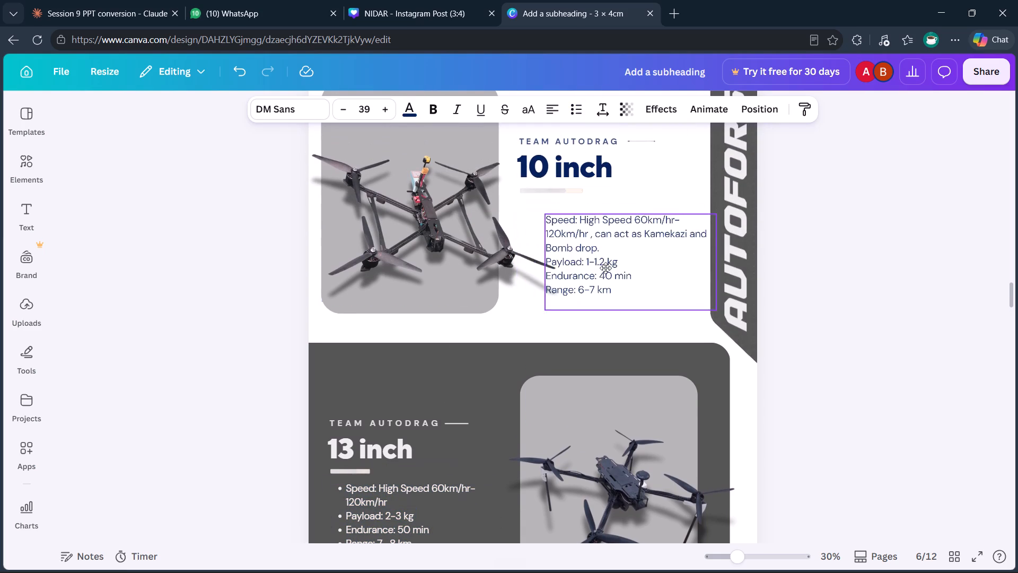
pyautogui.moveTo(605, 268); pyautogui.dragTo(583, 255)
pyautogui.doubleClick(596, 278)
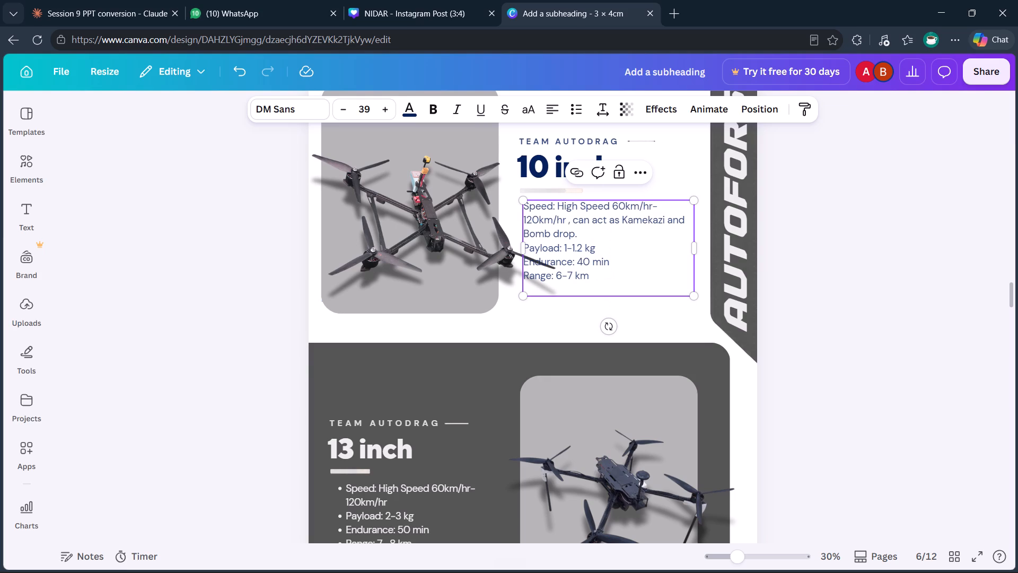
pyautogui.moveTo(596, 278); pyautogui.dragTo(539, 217)
pyautogui.click(572, 111)
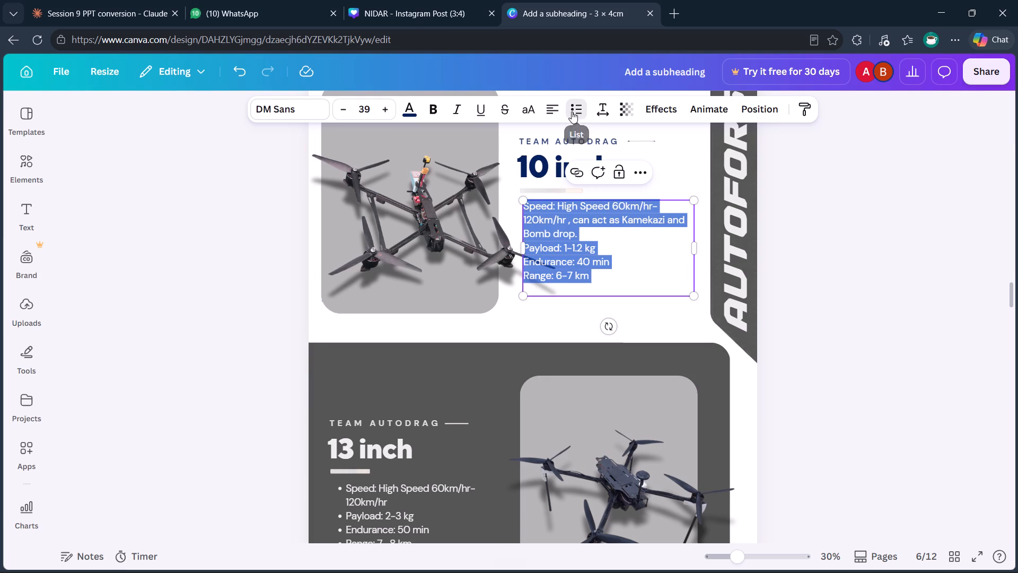
pyautogui.click(820, 219)
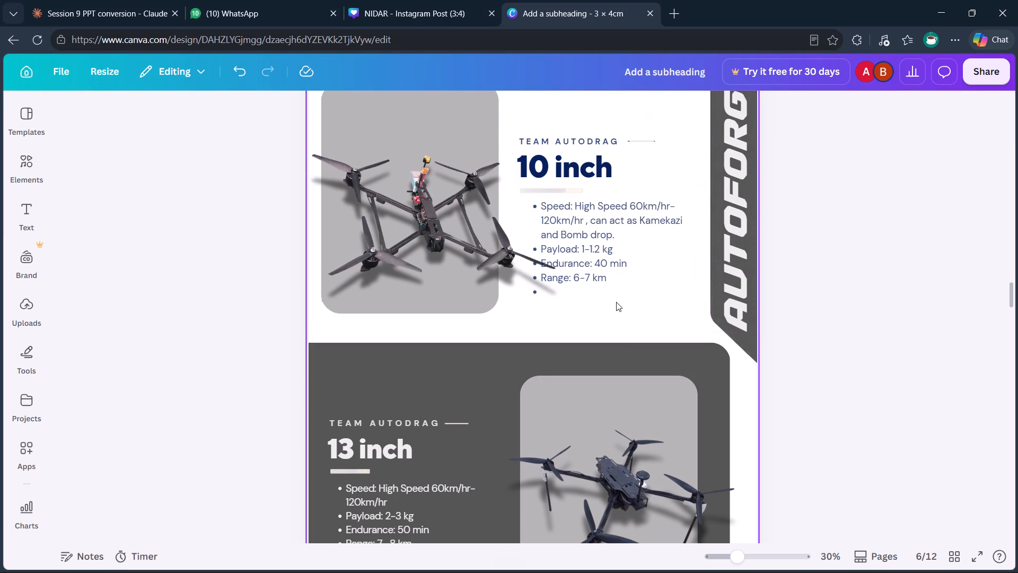
# Delete the empty bullet at the end of the 10 inch entry's list.
pyautogui.click(578, 298)
pyautogui.click(554, 290)
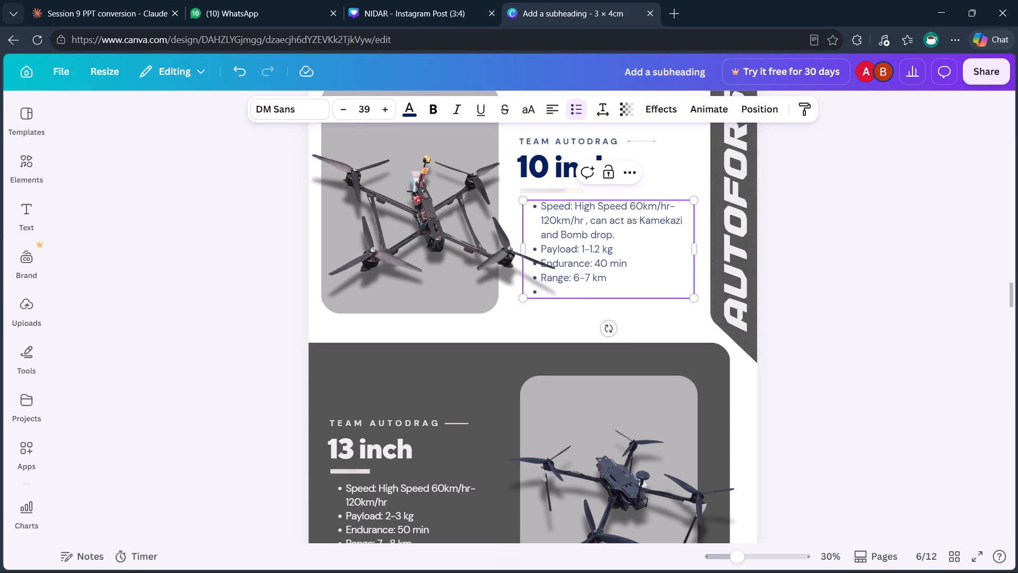
pyautogui.press('BackSpace')
pyautogui.press('BackSpace')
pyautogui.click(816, 315)
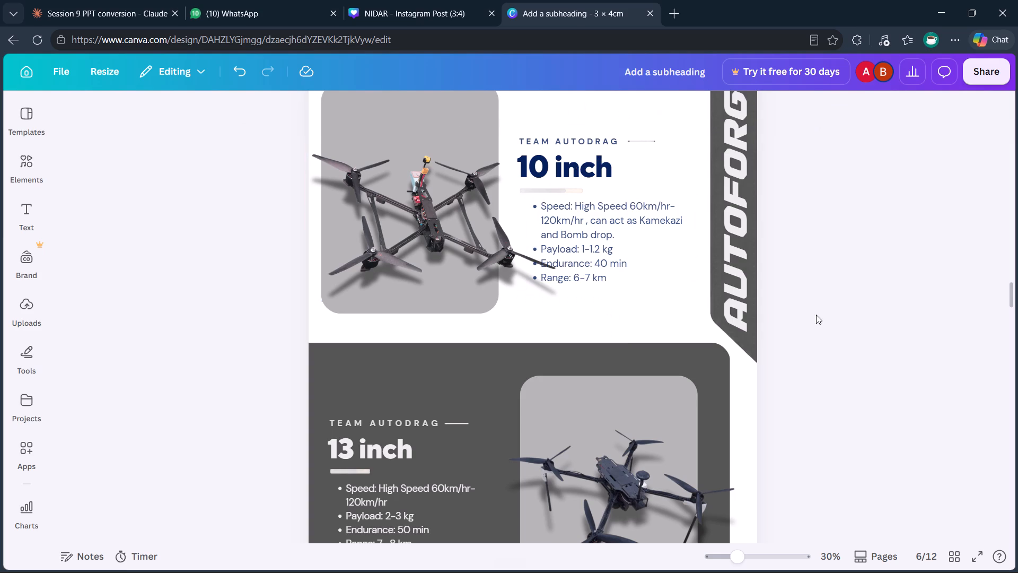
# Format the speed, endurance and range lines of the 7 inch entry on page 5 as a bulleted list.
pyautogui.scroll(1, 657, 284)
pyautogui.scroll(-1, 657, 284)
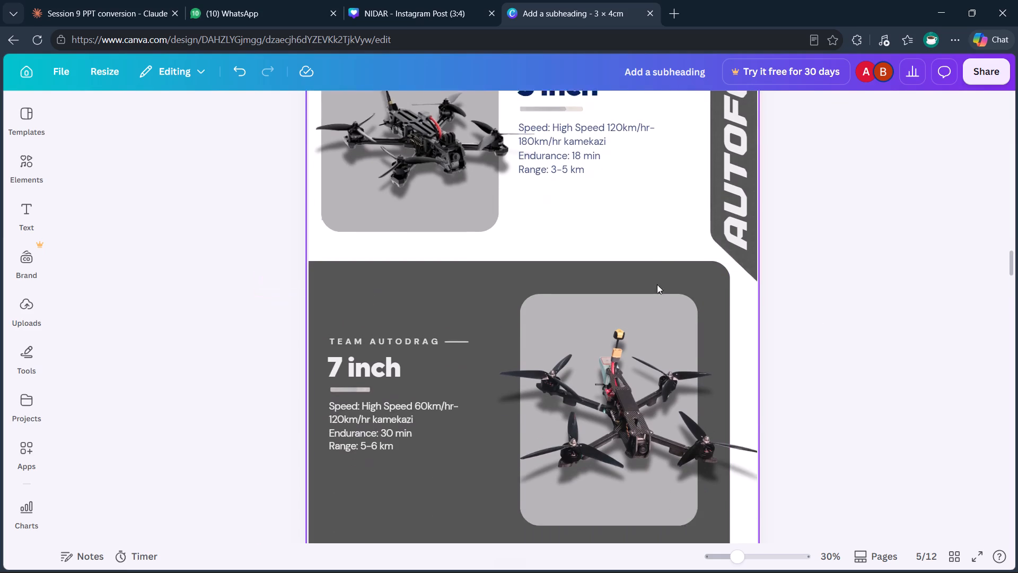
pyautogui.scroll(-2, 657, 284)
pyautogui.scroll(1, 657, 284)
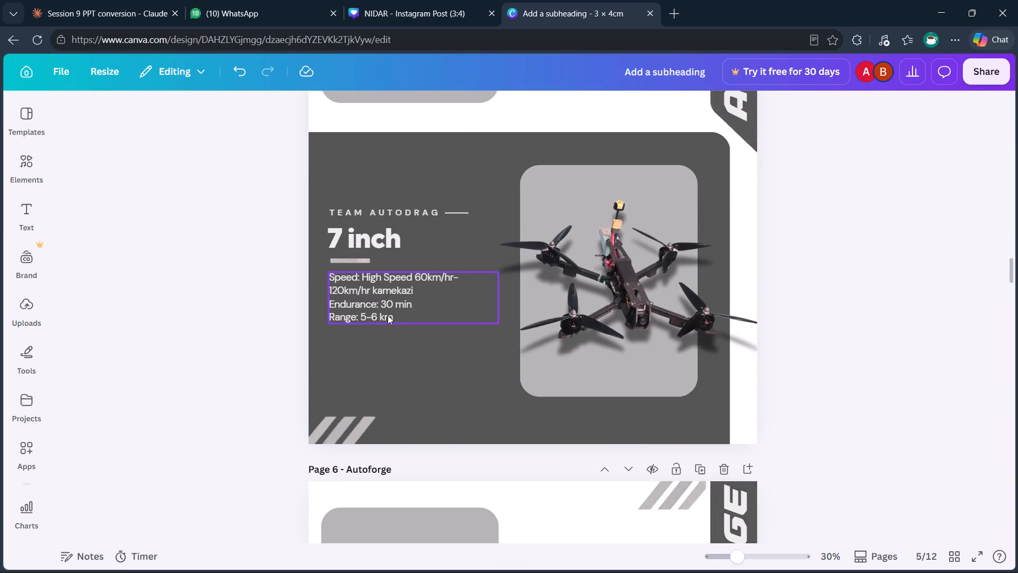
pyautogui.doubleClick(388, 315)
pyautogui.moveTo(398, 316); pyautogui.dragTo(341, 278)
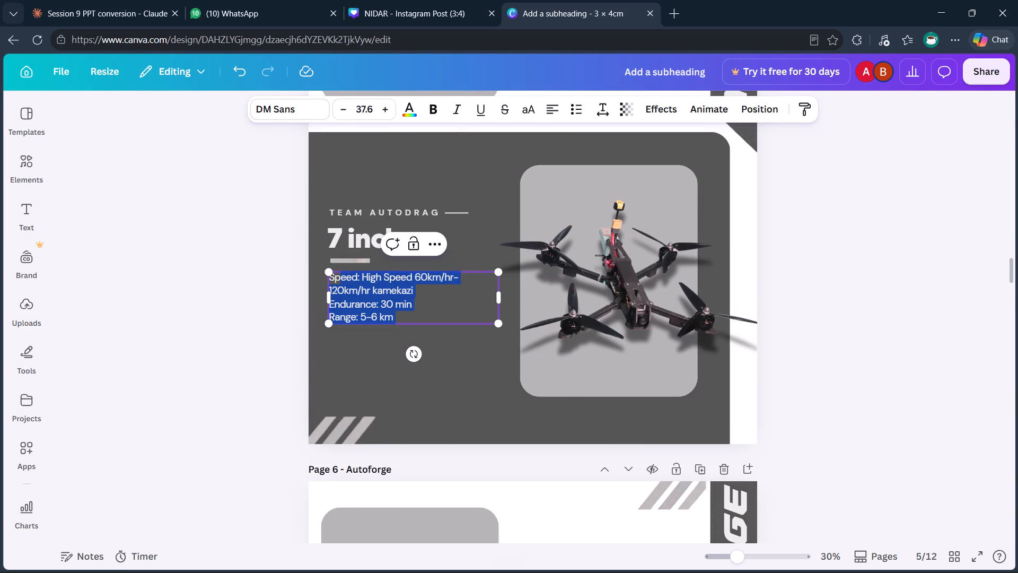
pyautogui.moveTo(341, 278); pyautogui.dragTo(329, 276)
pyautogui.click(385, 284)
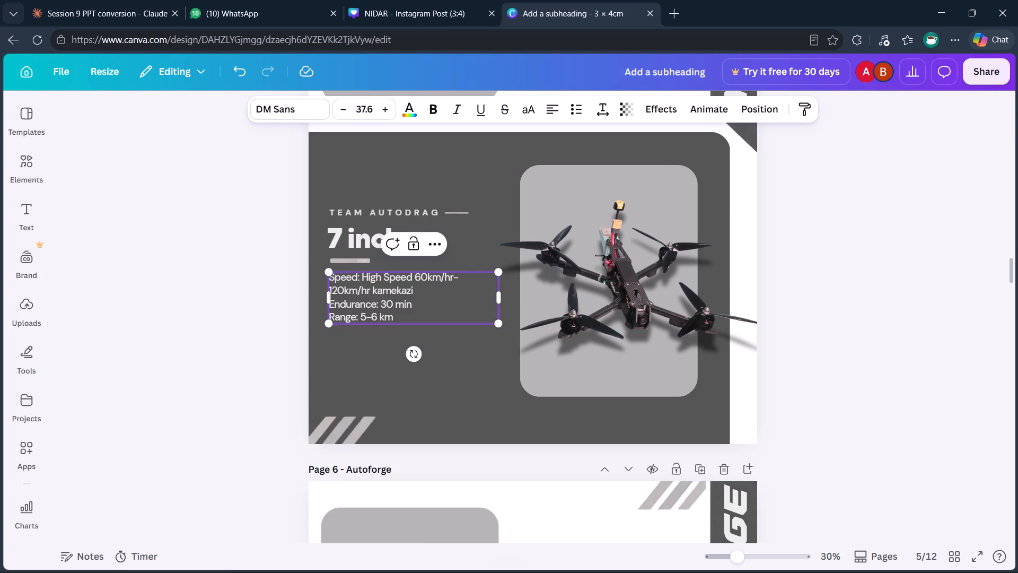
pyautogui.moveTo(397, 315); pyautogui.dragTo(329, 274)
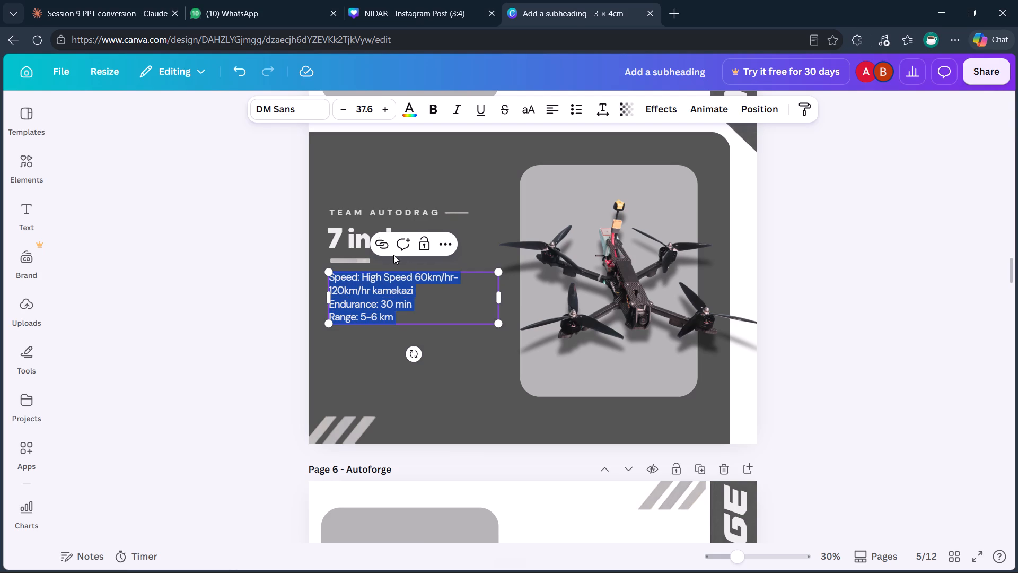
pyautogui.click(576, 117)
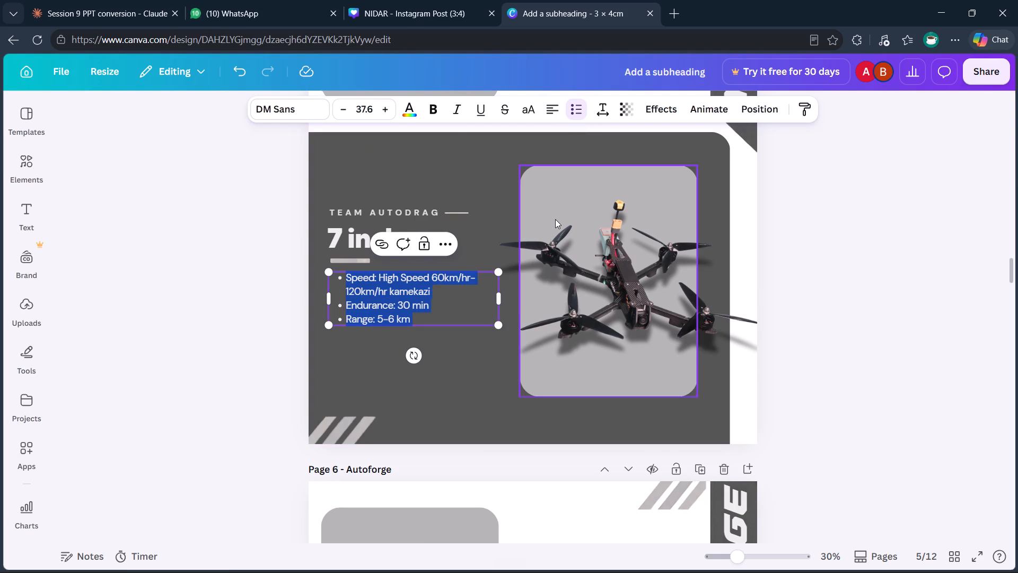
# Select the specification lines of the 5 inch entry on page 5 for bulleted formatting.
pyautogui.scroll(2, 555, 219)
pyautogui.doubleClick(574, 286)
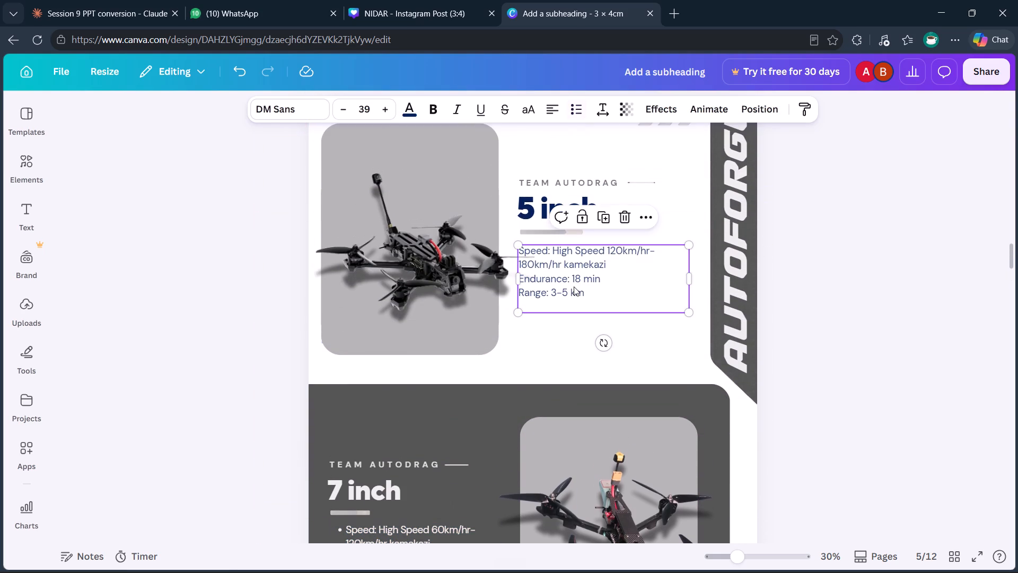
pyautogui.moveTo(593, 296); pyautogui.dragTo(517, 249)
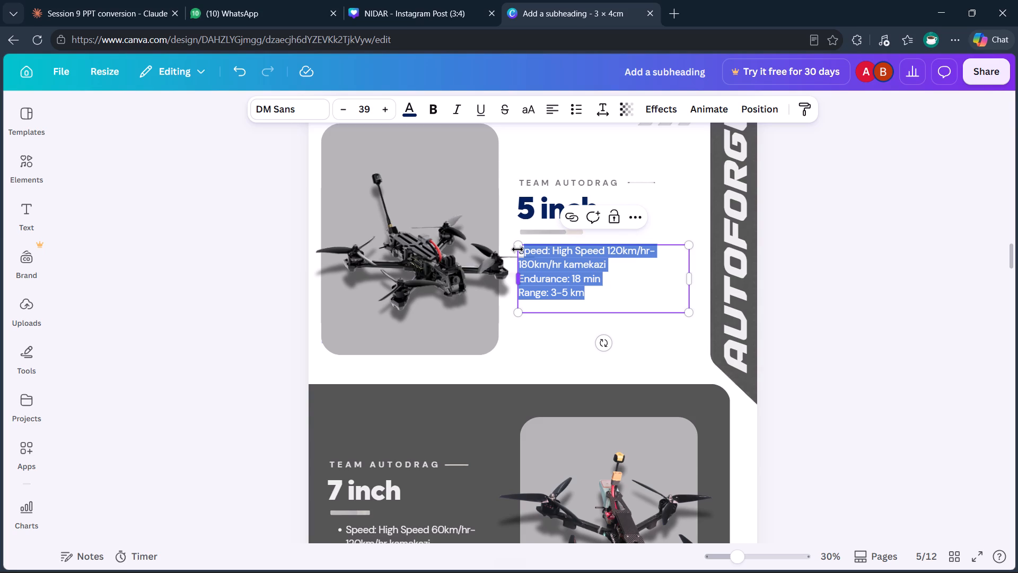
pyautogui.click(557, 273)
pyautogui.moveTo(586, 291); pyautogui.dragTo(540, 263)
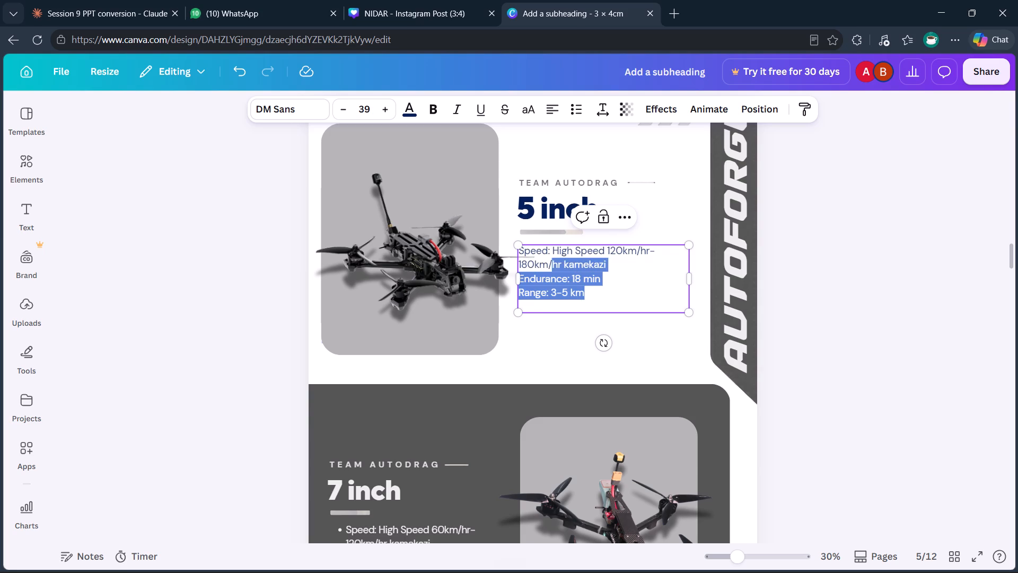
# Format the speed, endurance and range lines of the 5 inch entry on page 5 as a bulleted list.
pyautogui.moveTo(540, 263); pyautogui.dragTo(519, 247)
pyautogui.click(573, 107)
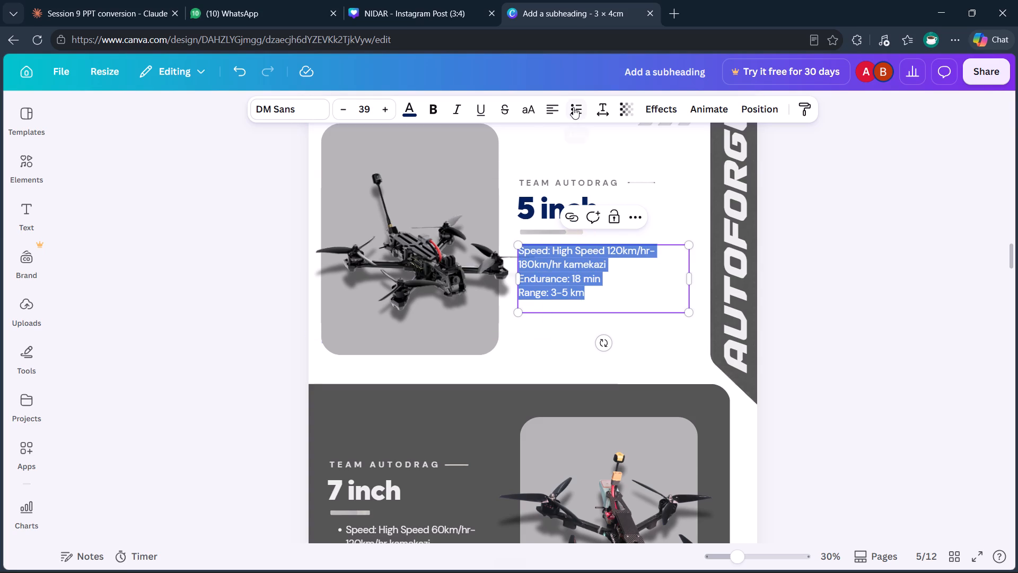
pyautogui.click(847, 282)
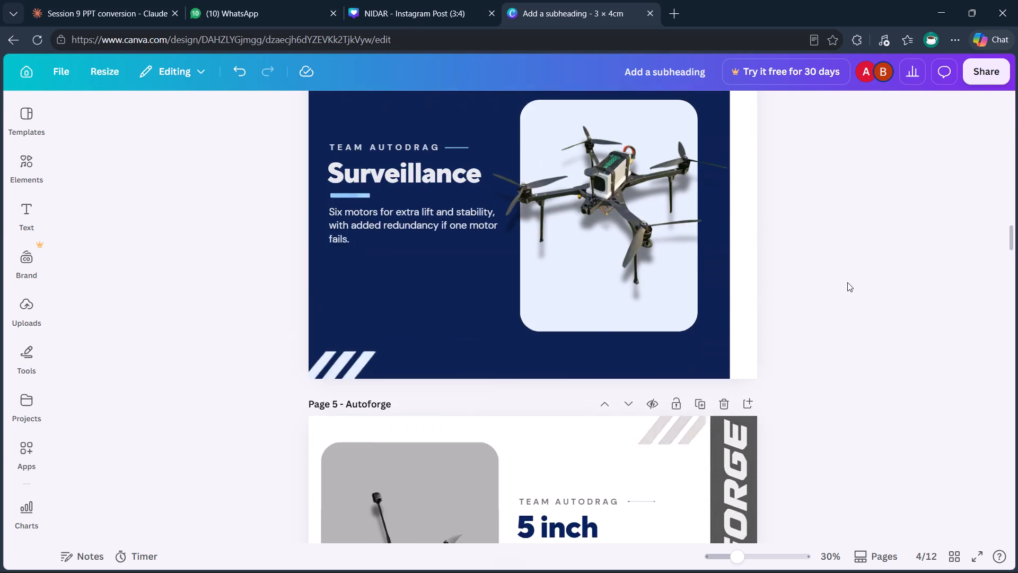
# Review the brochure pages from the Rover entry through to the last page, checking the specification lists and layout.
pyautogui.scroll(2, 847, 282)
pyautogui.scroll(-3, 847, 282)
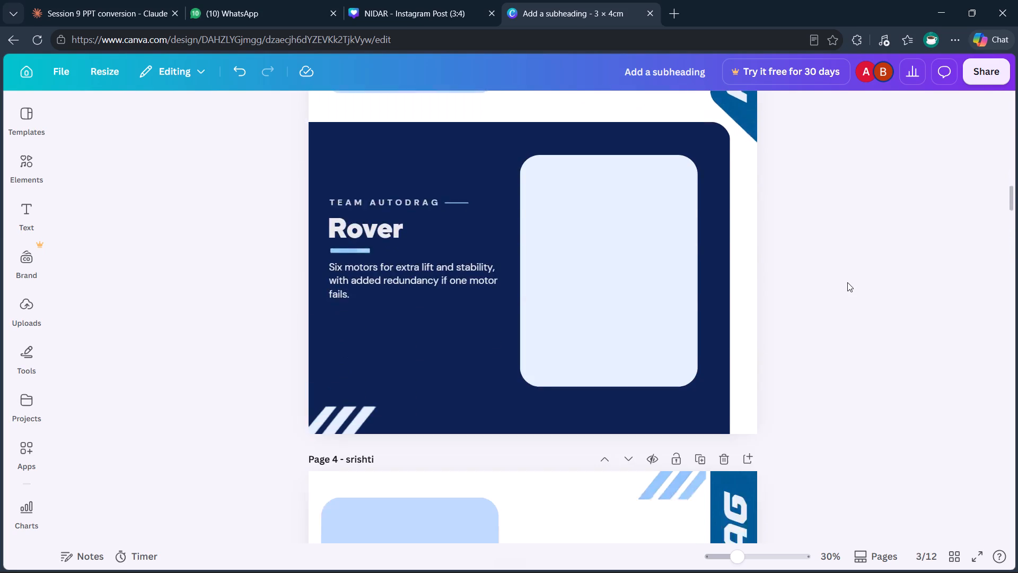
pyautogui.scroll(-10, 847, 282)
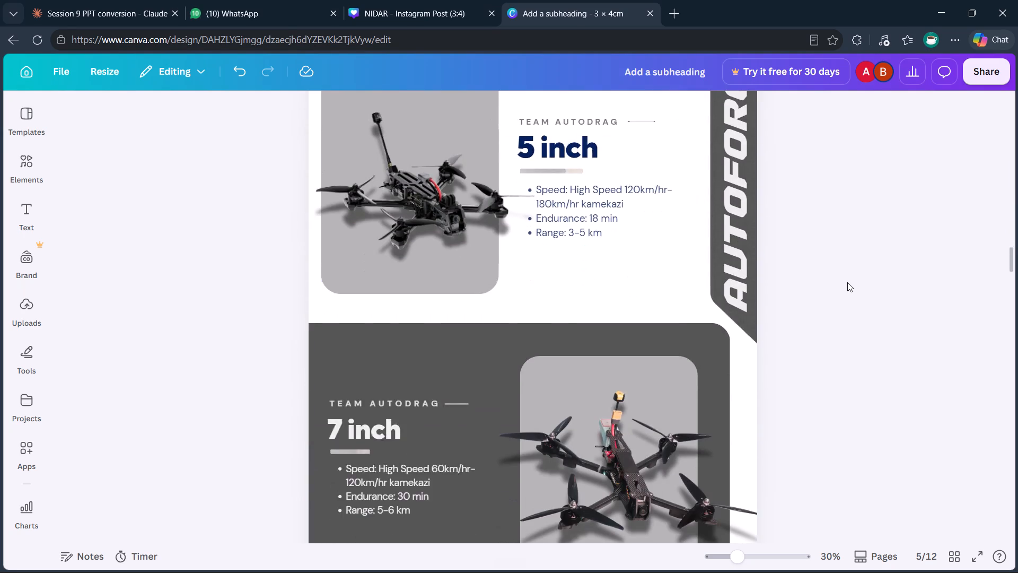
pyautogui.scroll(-7, 847, 282)
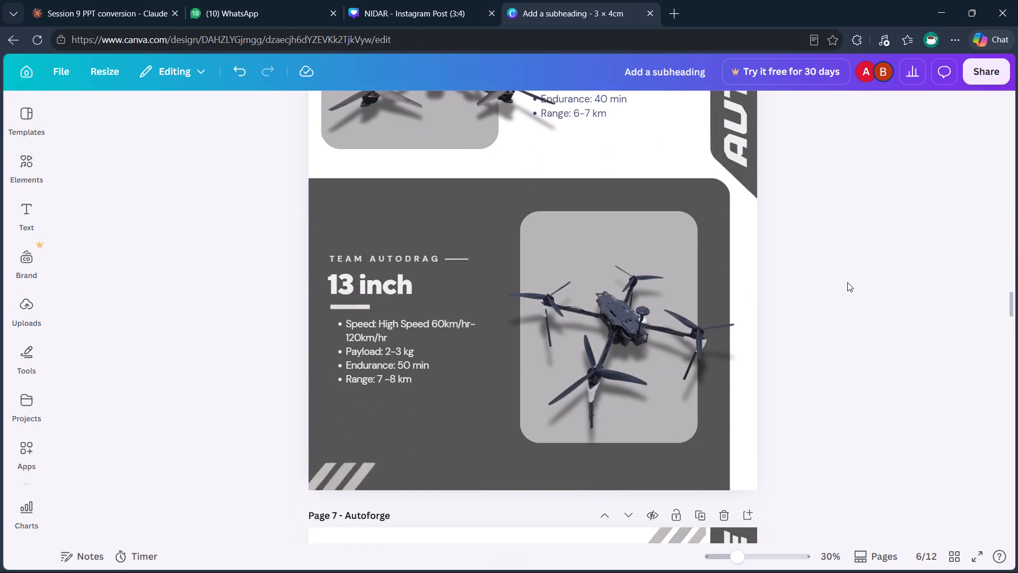
pyautogui.scroll(-6, 847, 282)
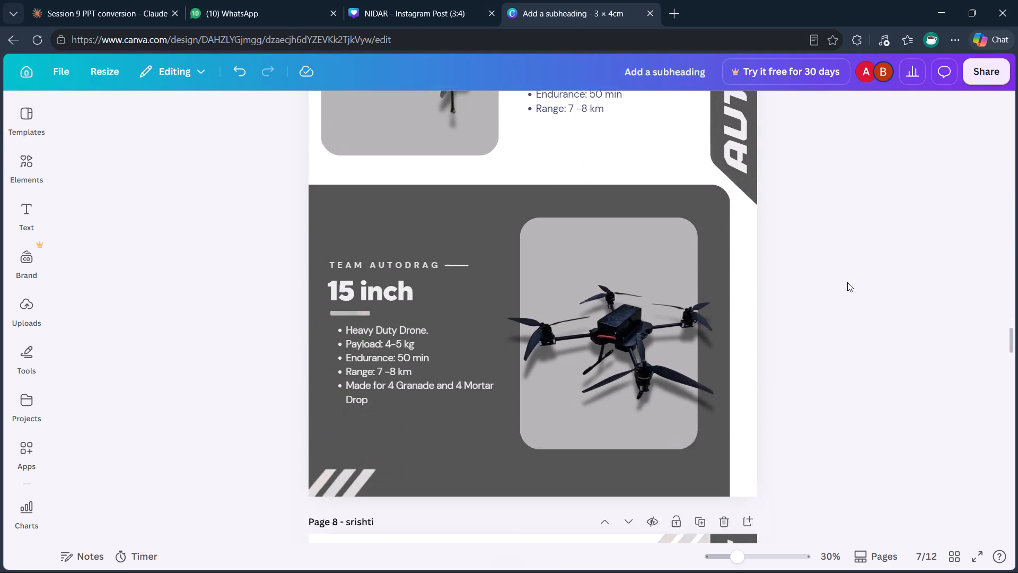
pyautogui.scroll(-7, 847, 282)
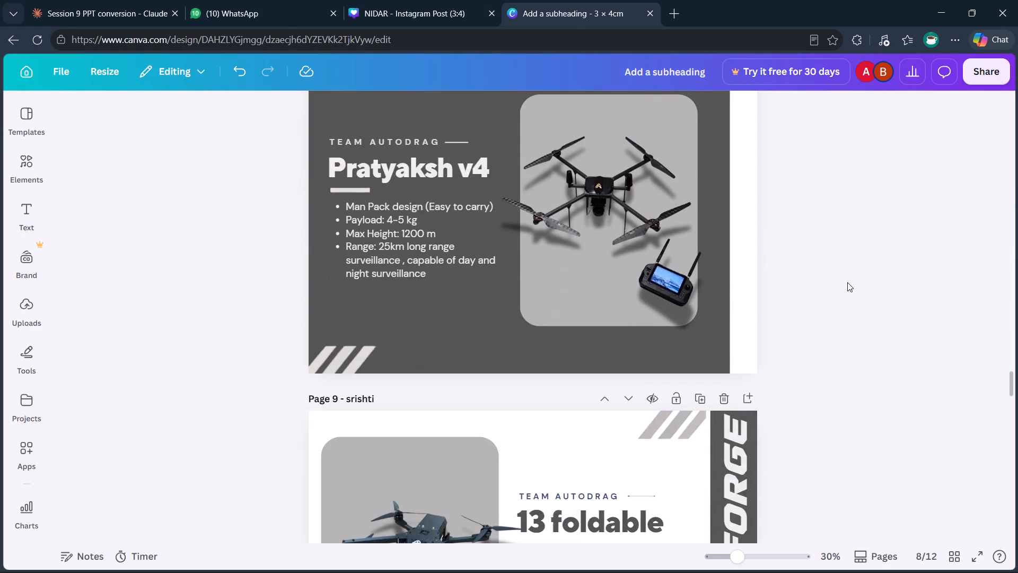
pyautogui.scroll(-6, 847, 282)
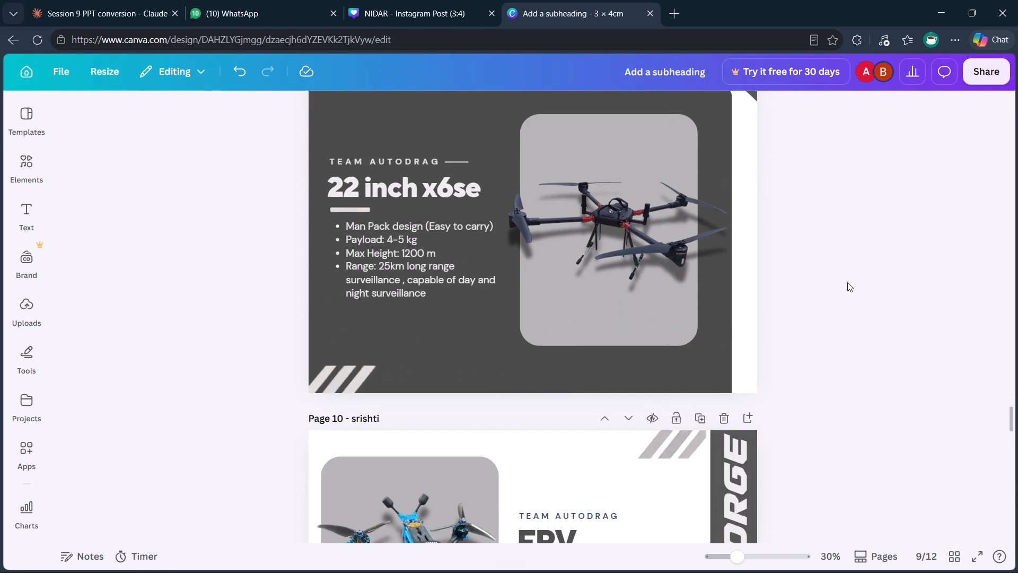
pyautogui.scroll(-12, 847, 282)
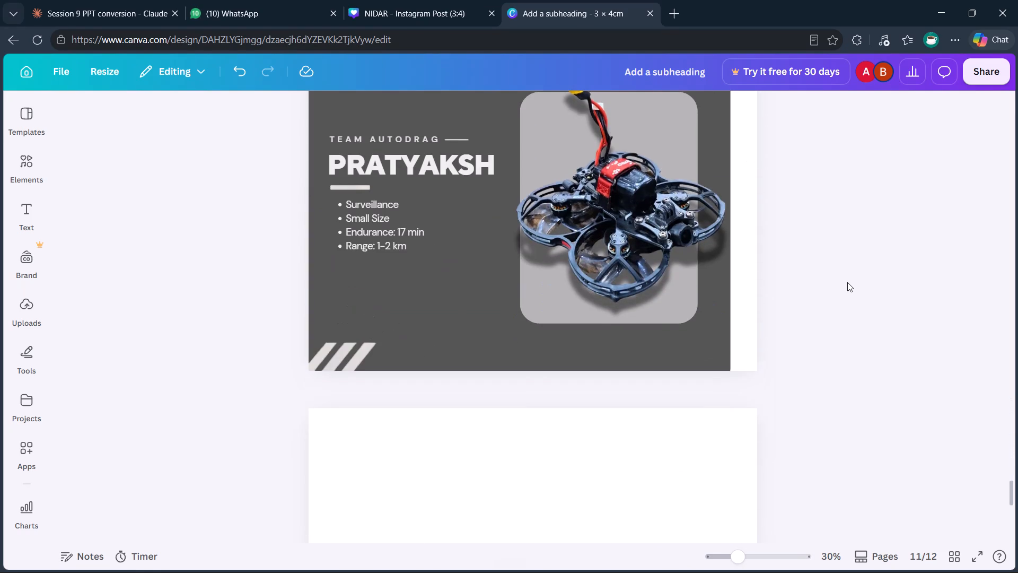
pyautogui.scroll(-3, 847, 282)
pyautogui.scroll(2, 847, 282)
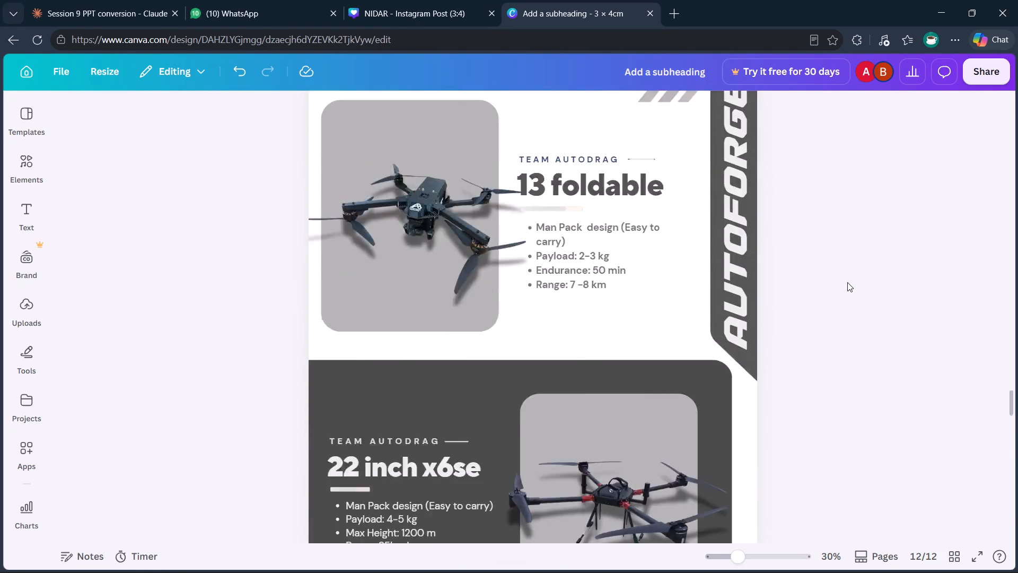
pyautogui.scroll(1, 847, 282)
pyautogui.scroll(-1, 847, 282)
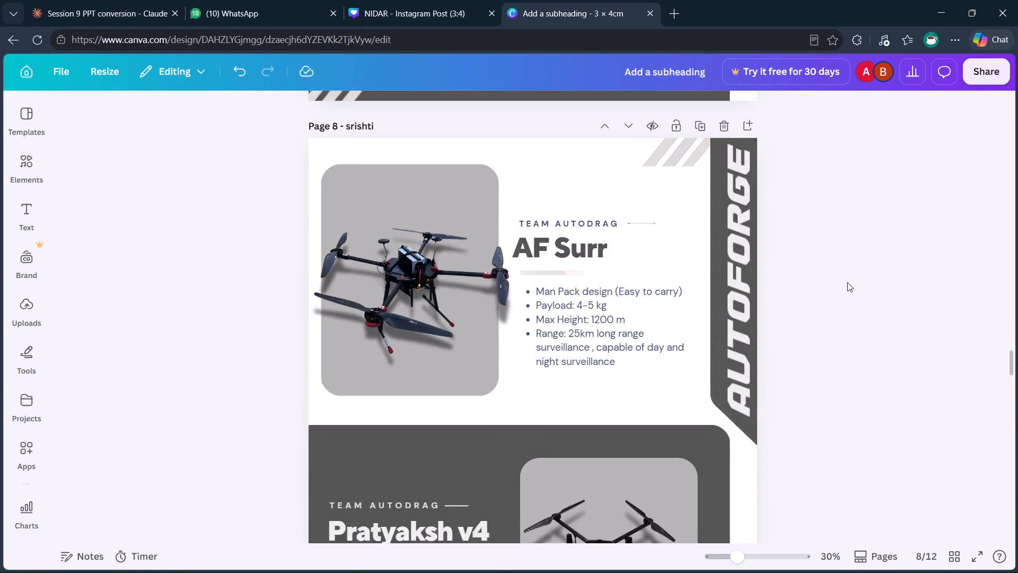
pyautogui.scroll(-2, 847, 282)
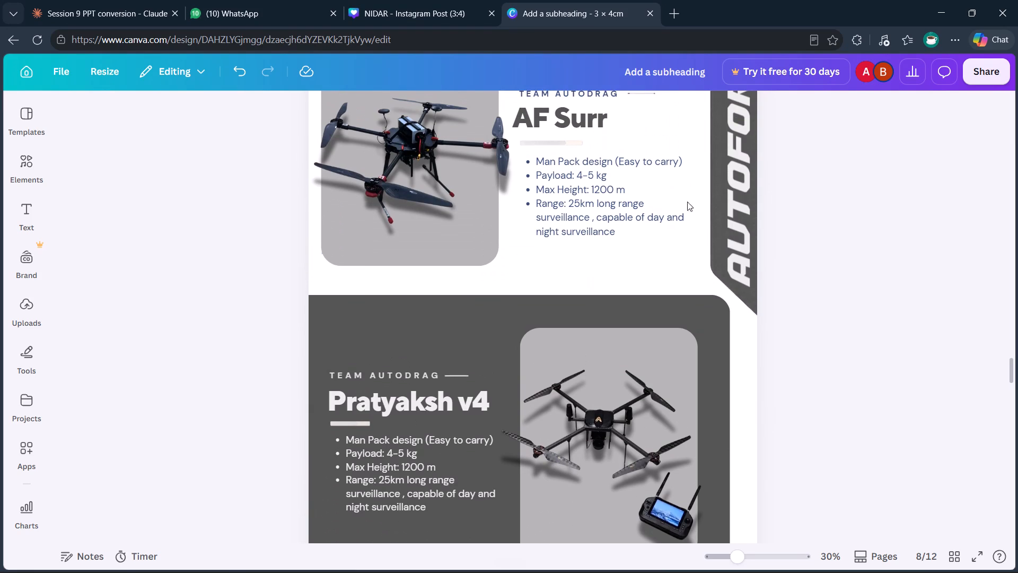
# Select the design's web address.
pyautogui.moveTo(410, 42); pyautogui.dragTo(142, 37)
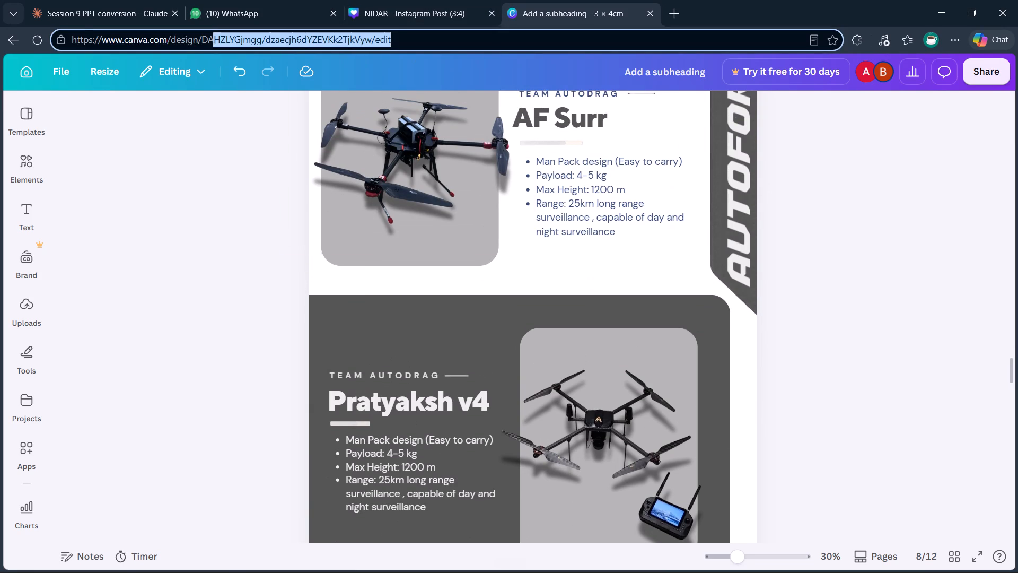
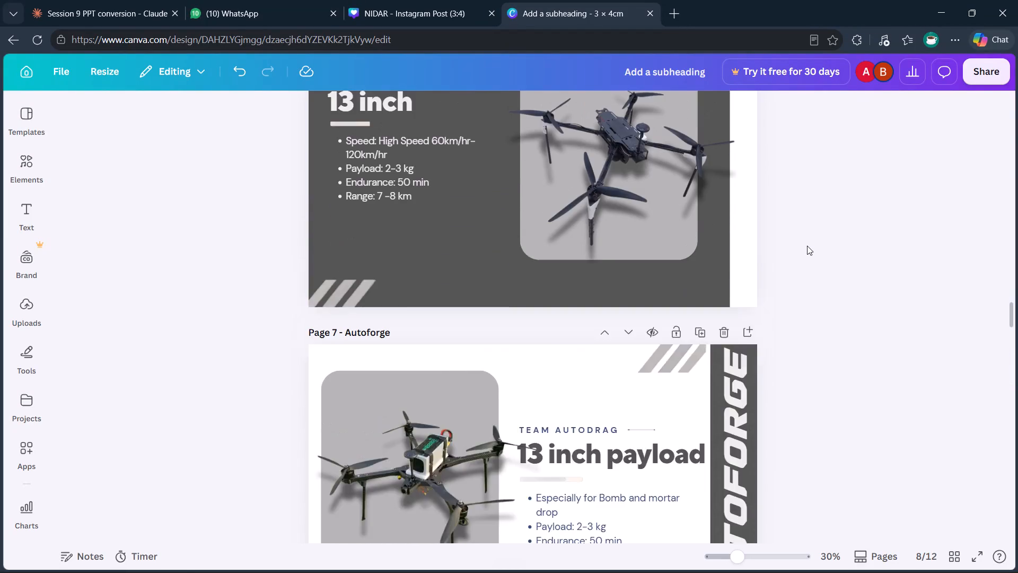
# Review the Team Autodrag entries on pages 1 to 3, checking their descriptions and image frames.
pyautogui.scroll(19, 807, 246)
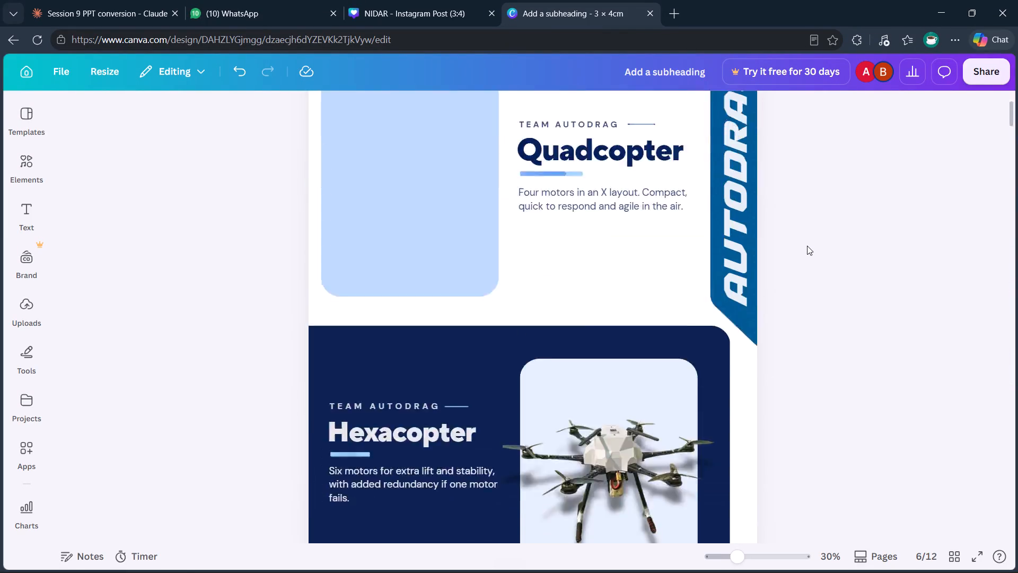
pyautogui.scroll(2, 807, 246)
pyautogui.scroll(-4, 807, 246)
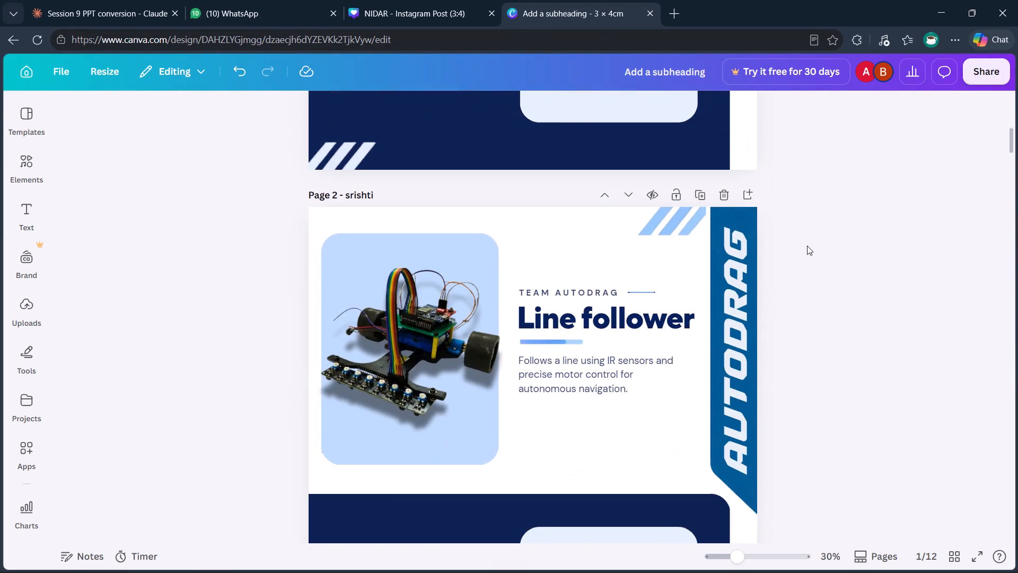
pyautogui.scroll(-6, 807, 246)
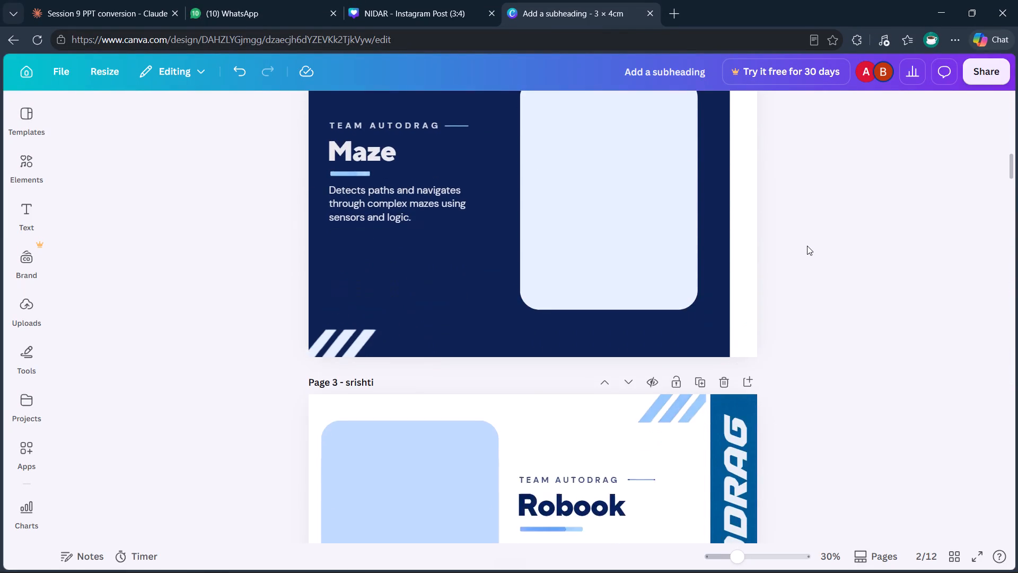
pyautogui.scroll(-4, 807, 246)
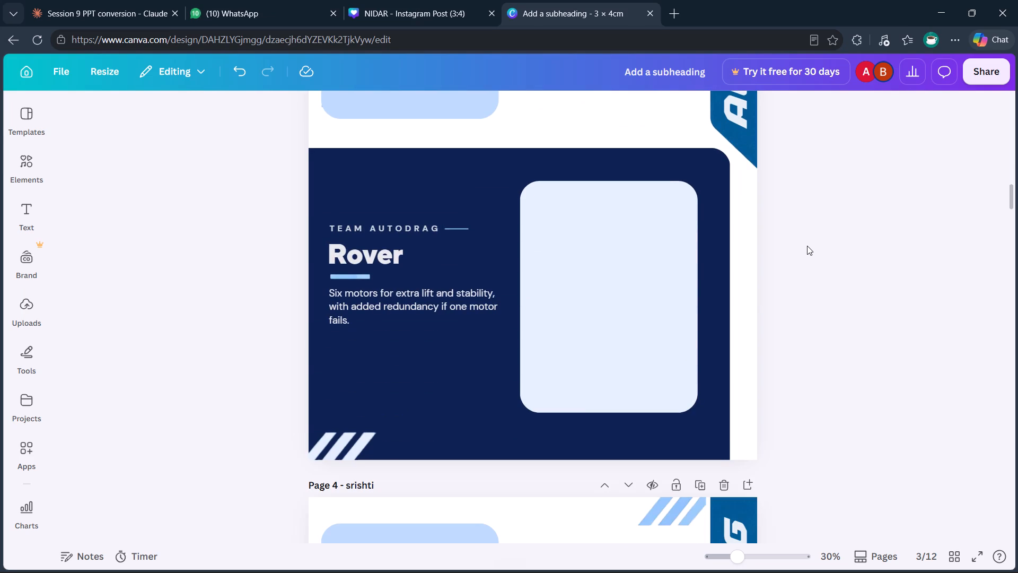
# Review the Autodrag and Autoforge brochure pages from page 1 to page 6 for entries that still need content.
pyautogui.scroll(-5, 807, 246)
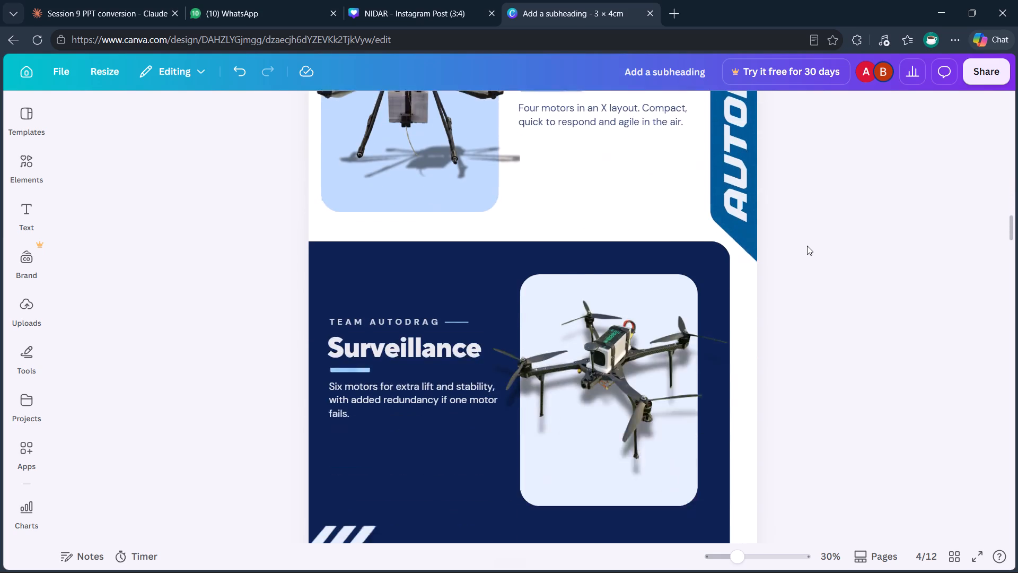
pyautogui.scroll(-9, 807, 246)
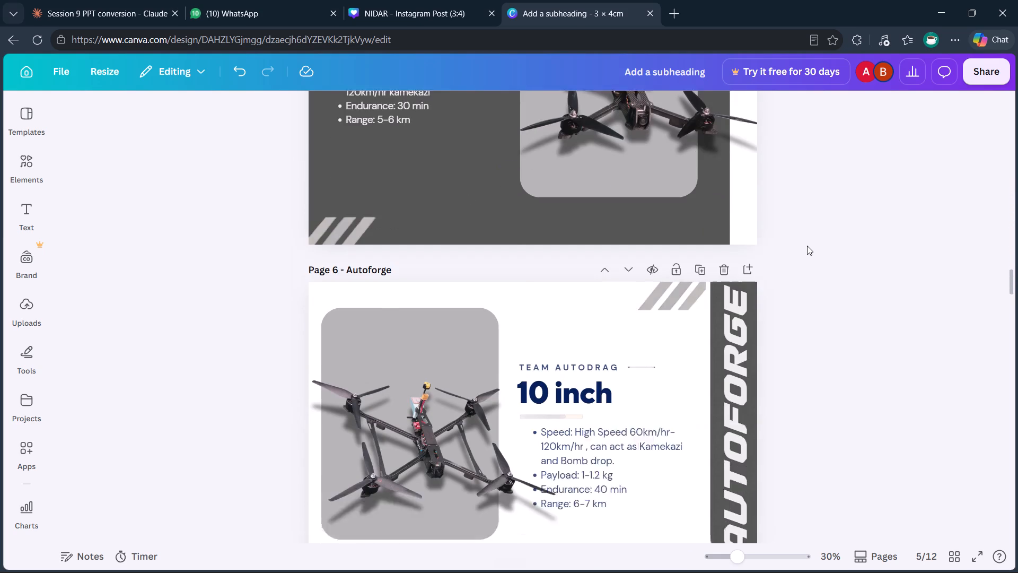
pyautogui.scroll(-1, 807, 246)
pyautogui.scroll(9, 807, 246)
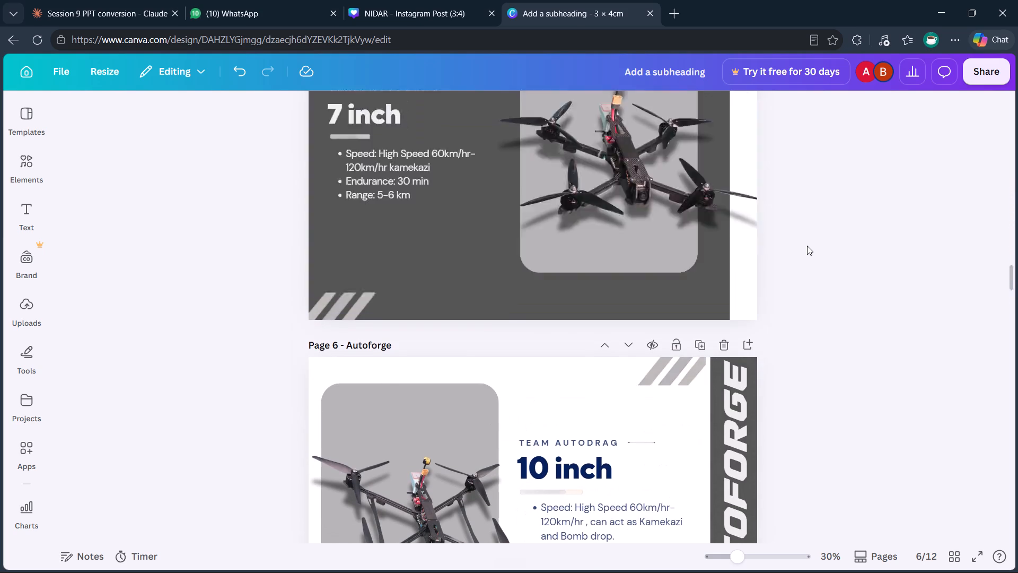
pyautogui.scroll(12, 807, 246)
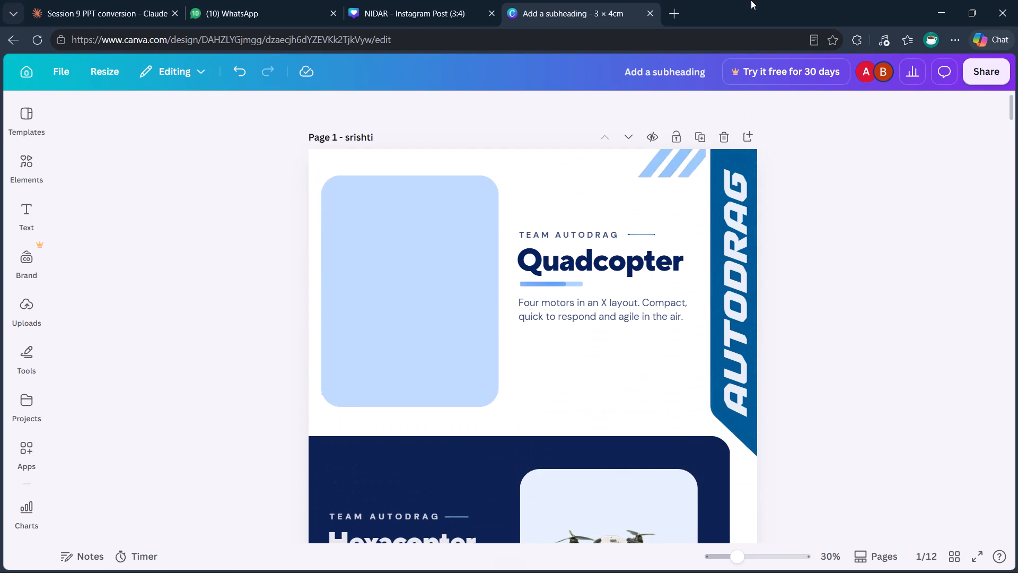
# Search the web in a new browser tab for images of the f450 quadcopter frame.
pyautogui.click(687, 10)
pyautogui.click(669, 12)
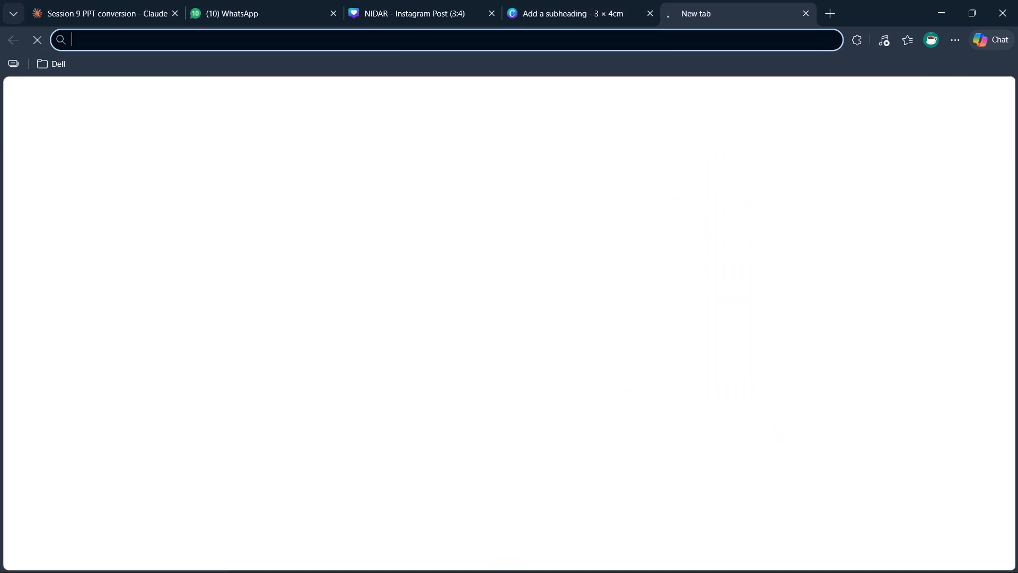
pyautogui.click(638, 41)
pyautogui.write('f450')
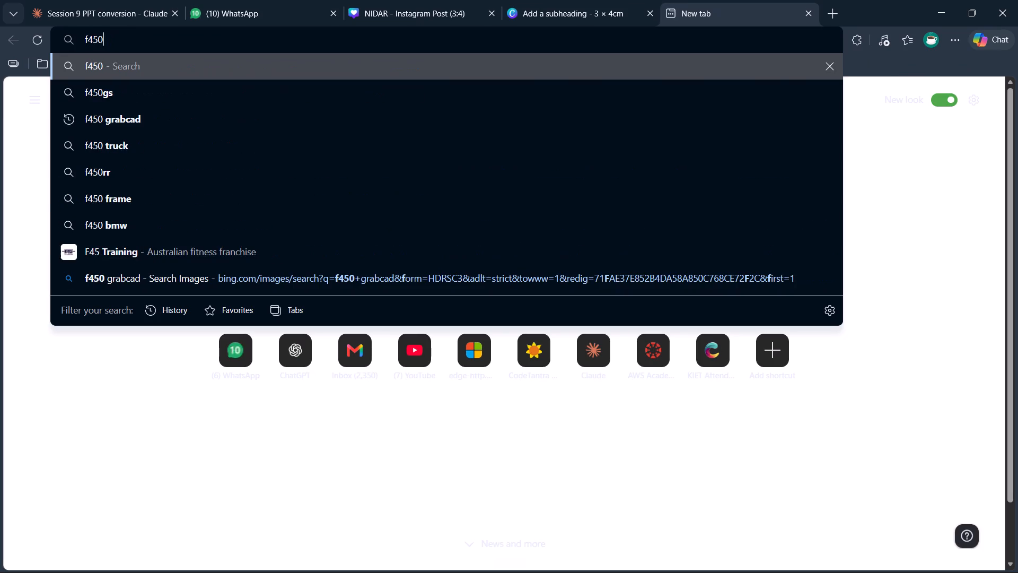
pyautogui.press('space')
pyautogui.write('quadcopter')
pyautogui.press('Return')
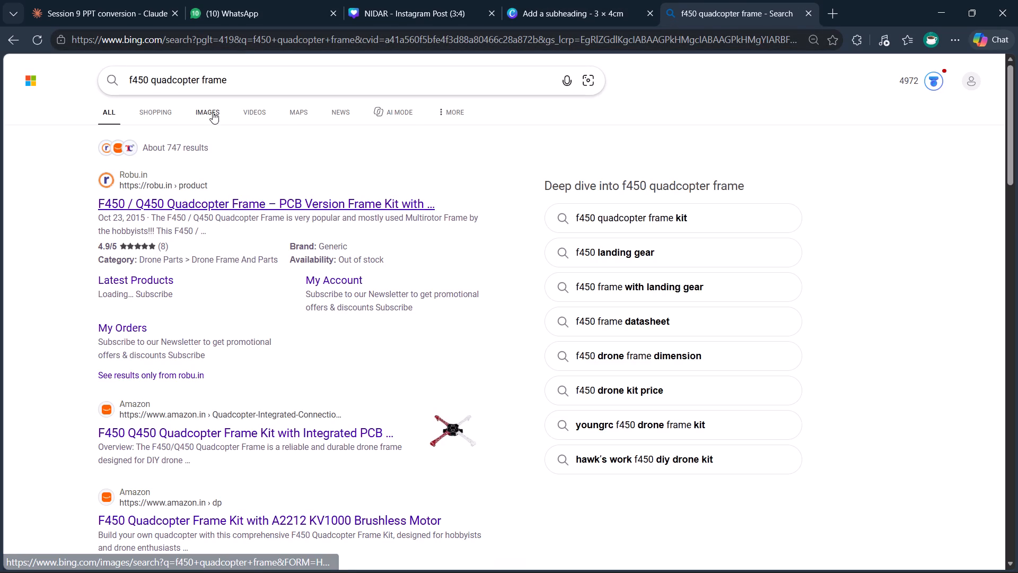
pyautogui.click(213, 112)
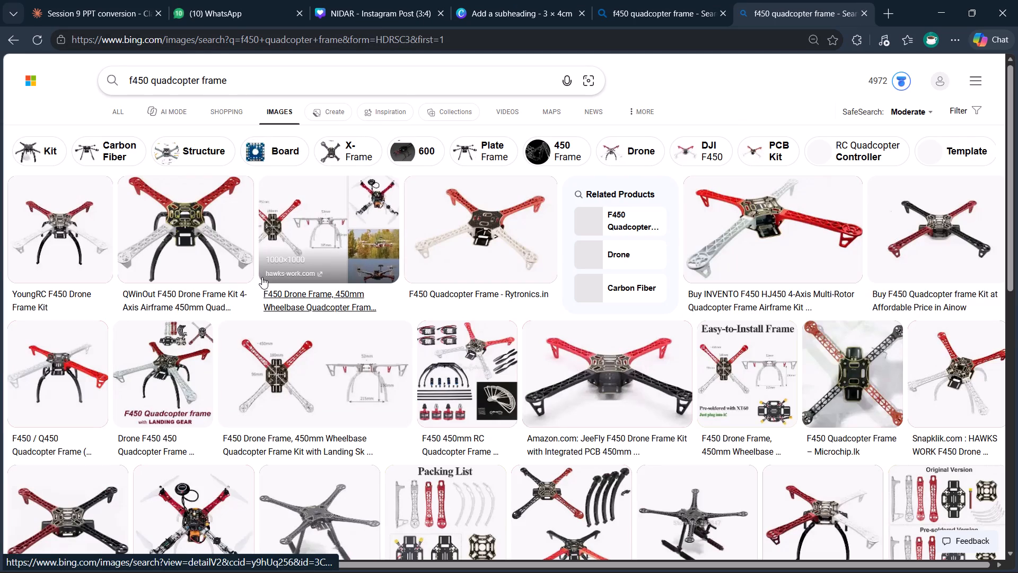
# Broaden the image search to "f450 quadcopter".
pyautogui.click(234, 90)
pyautogui.press('BackSpace')
pyautogui.press('BackSpace')
pyautogui.press('BackSpace')
pyautogui.press('BackSpace')
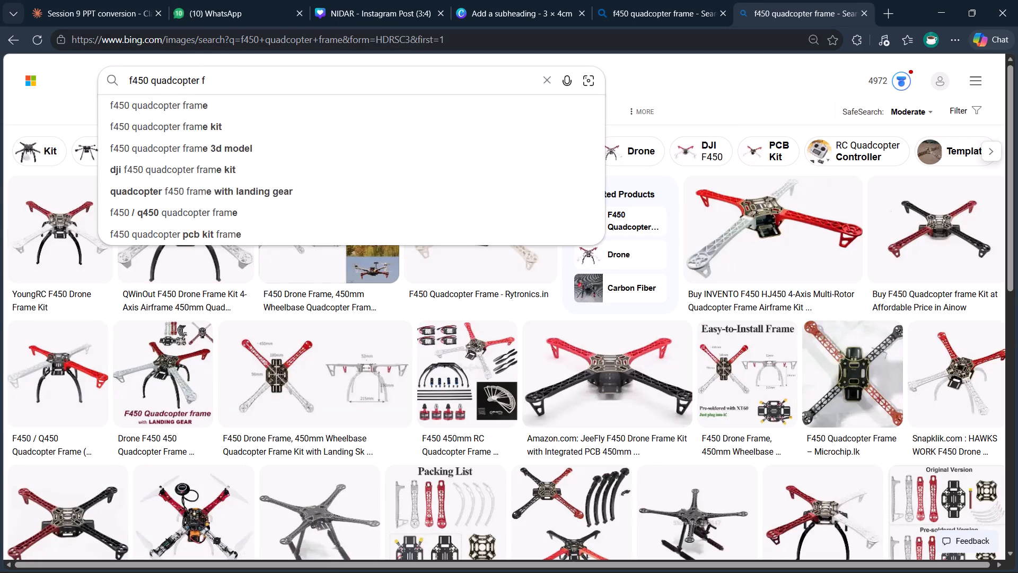
pyautogui.press('BackSpace')
pyautogui.press('Return')
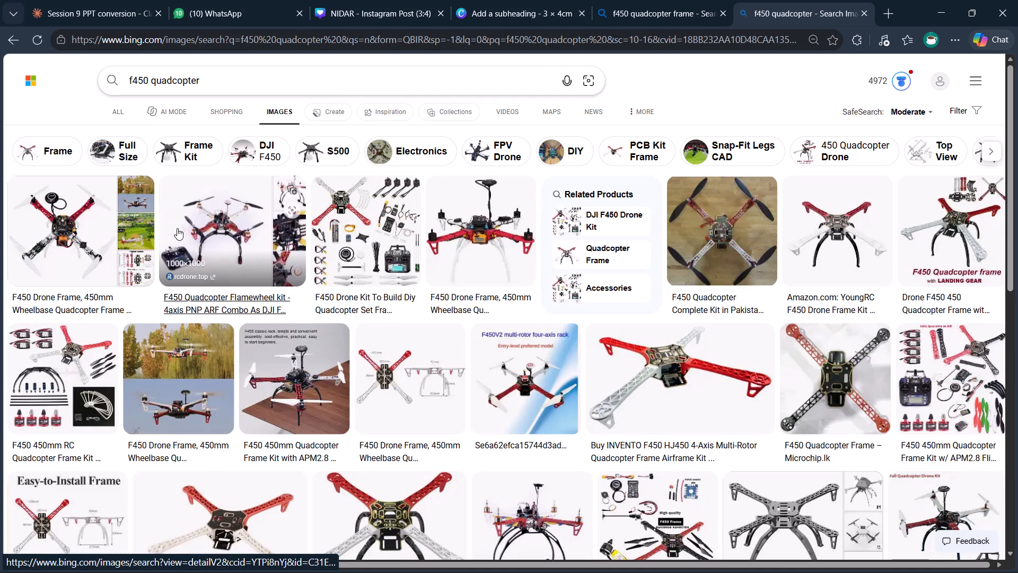
# Examine the f450 quadcopter image results for a picture suitable for the brochure's Quadcopter entry.
pyautogui.scroll(-1, 505, 437)
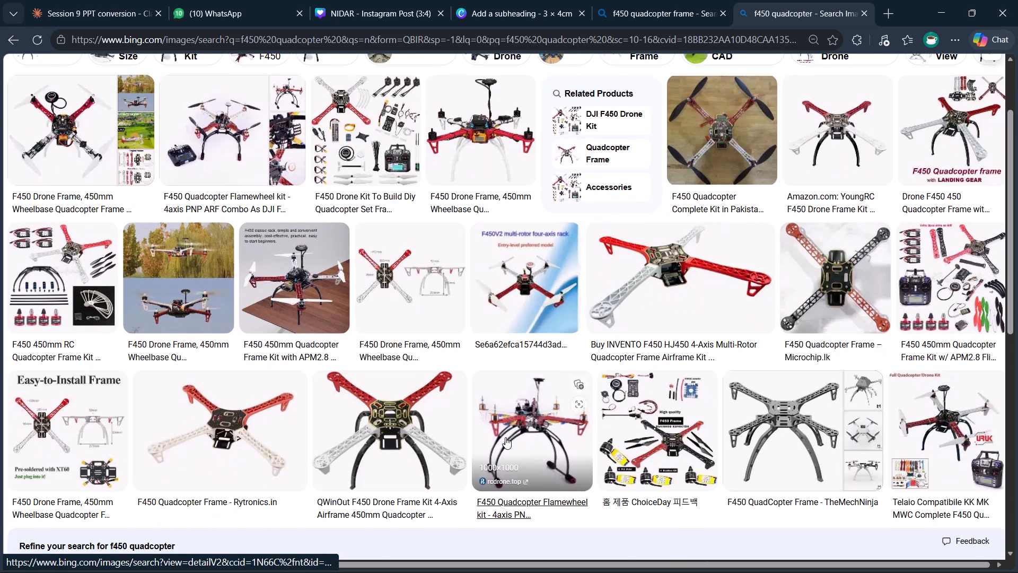
pyautogui.scroll(-7, 505, 437)
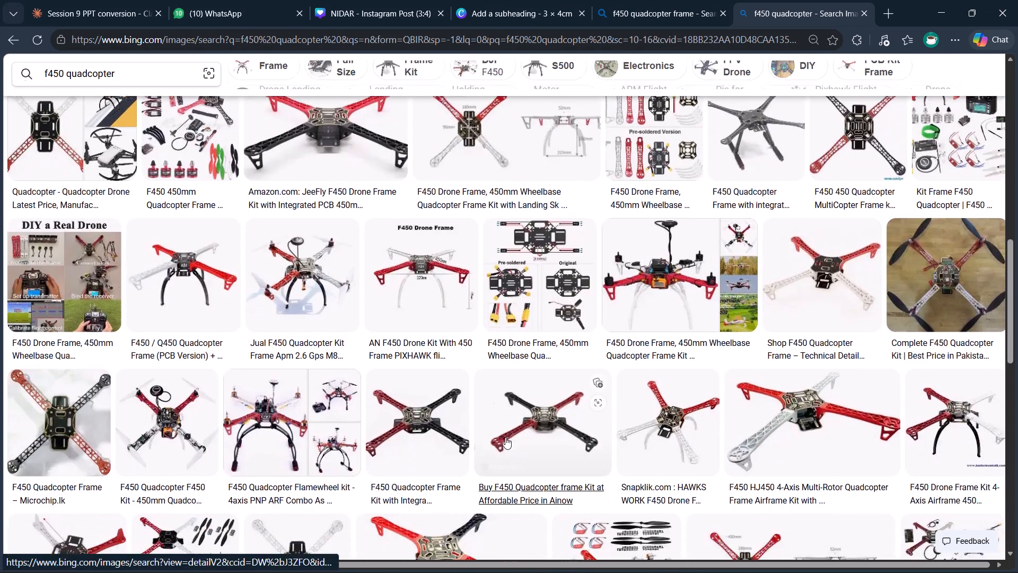
pyautogui.scroll(2, 505, 437)
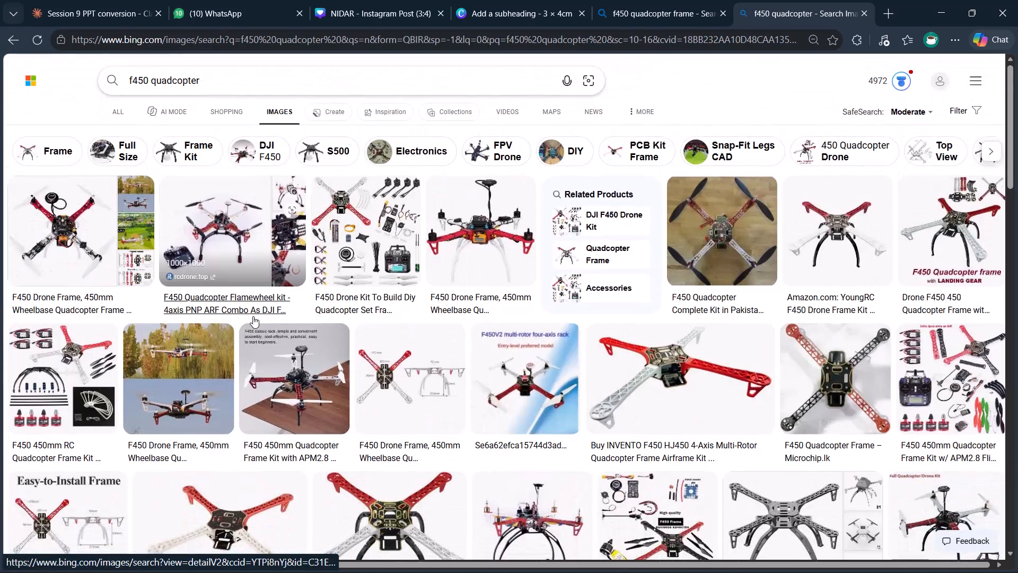
pyautogui.scroll(-8, 366, 372)
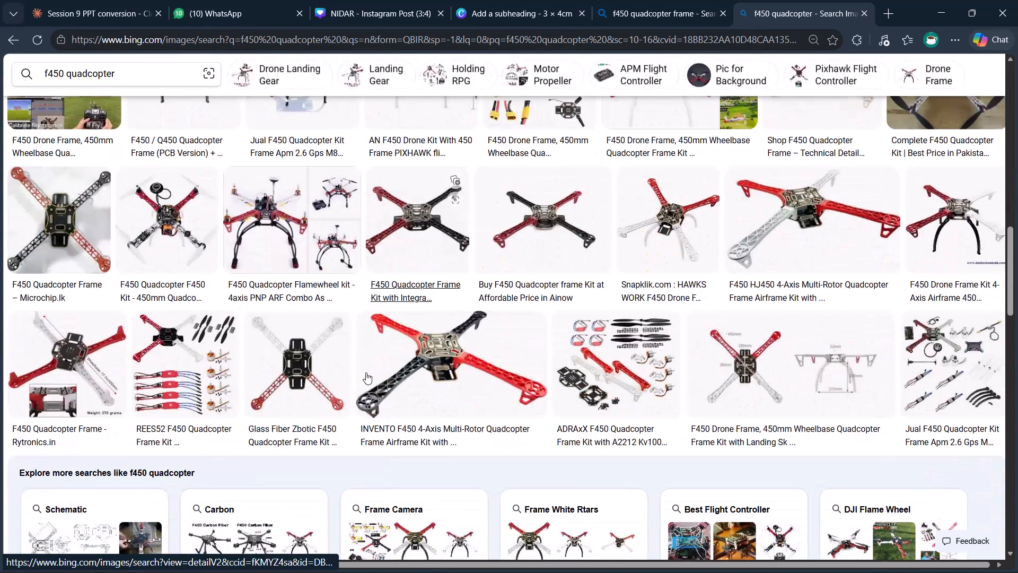
pyautogui.scroll(-13, 366, 372)
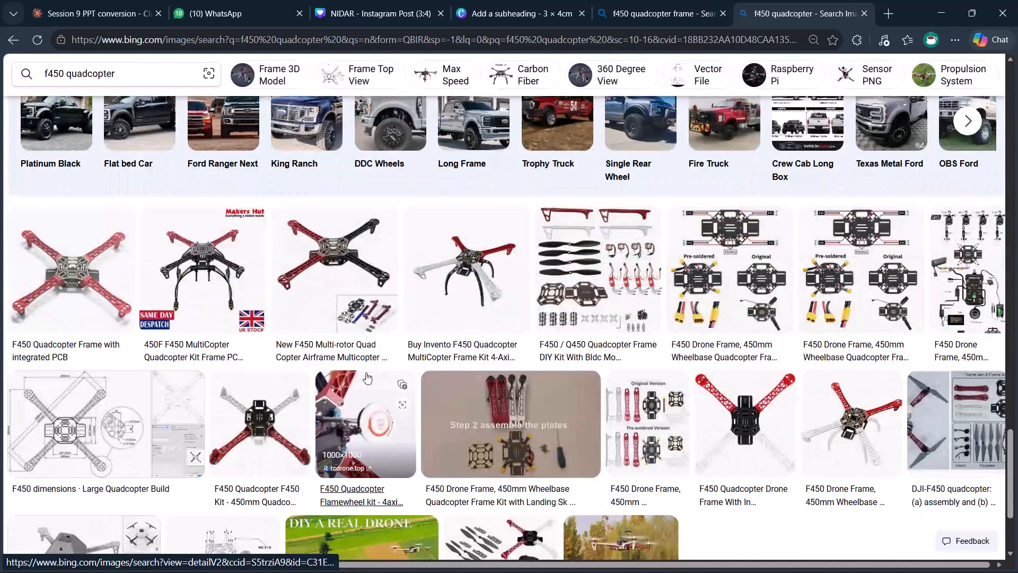
pyautogui.scroll(-7, 366, 372)
pyautogui.scroll(3, 366, 372)
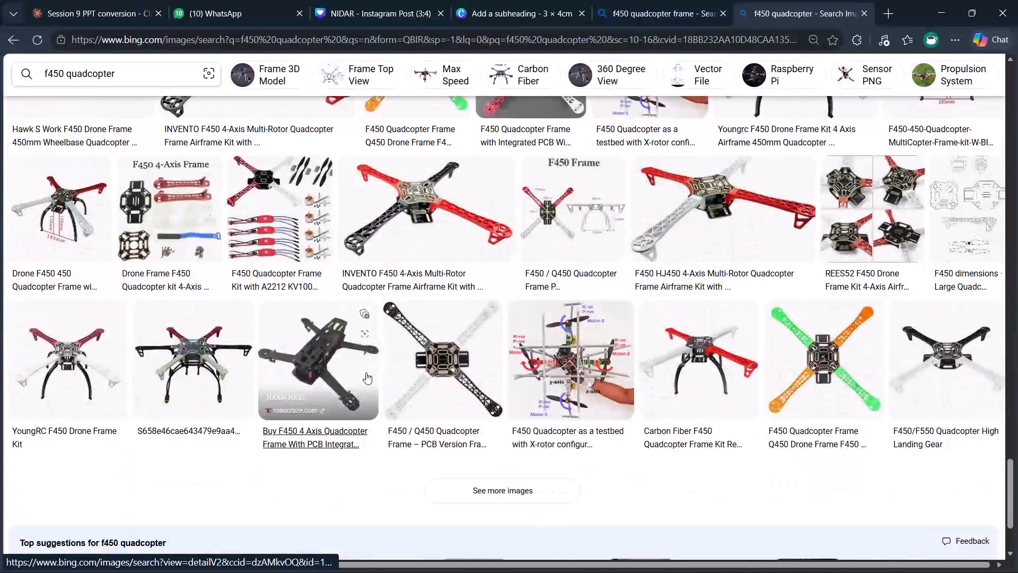
pyautogui.scroll(20, 366, 372)
pyautogui.scroll(3, 366, 372)
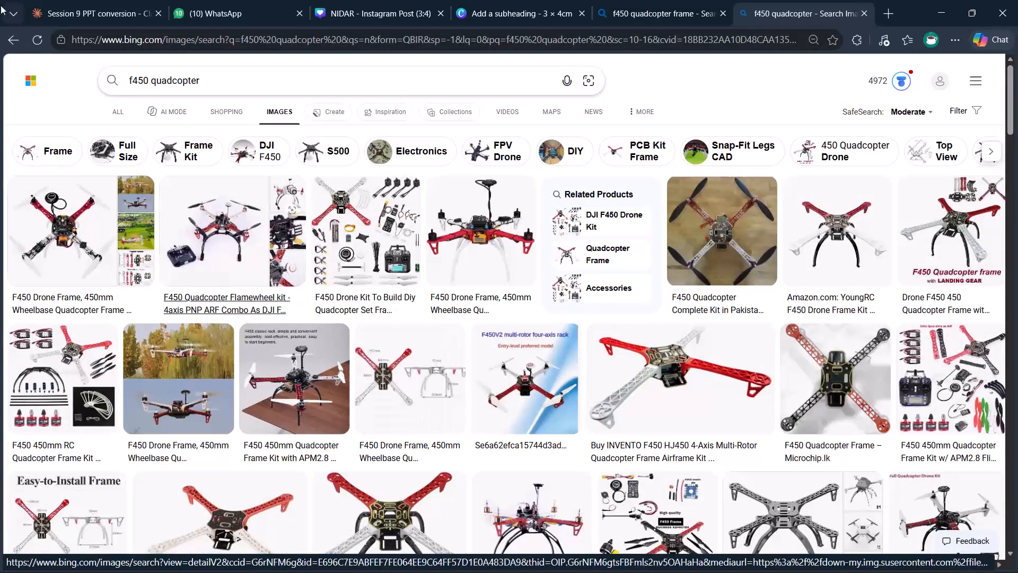
# Refine the image search to "f450 quadcopter carbon fibre".
pyautogui.click(212, 83)
pyautogui.write('carbon fibre')
pyautogui.press('Return')
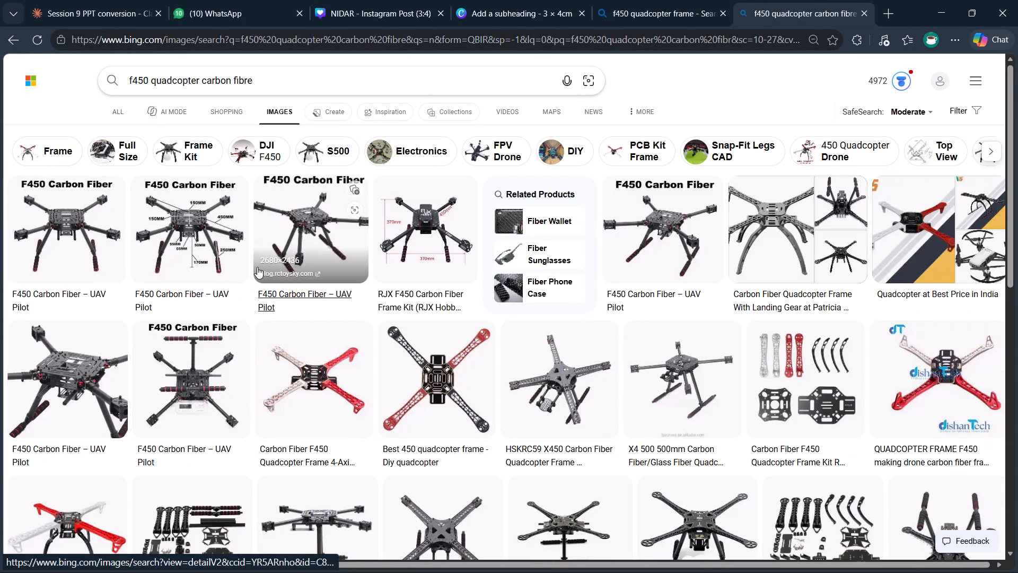
# Preview the F450 Carbon Fiber frame picture from blog.rctoysky.com, then return to the other image results.
pyautogui.click(241, 386)
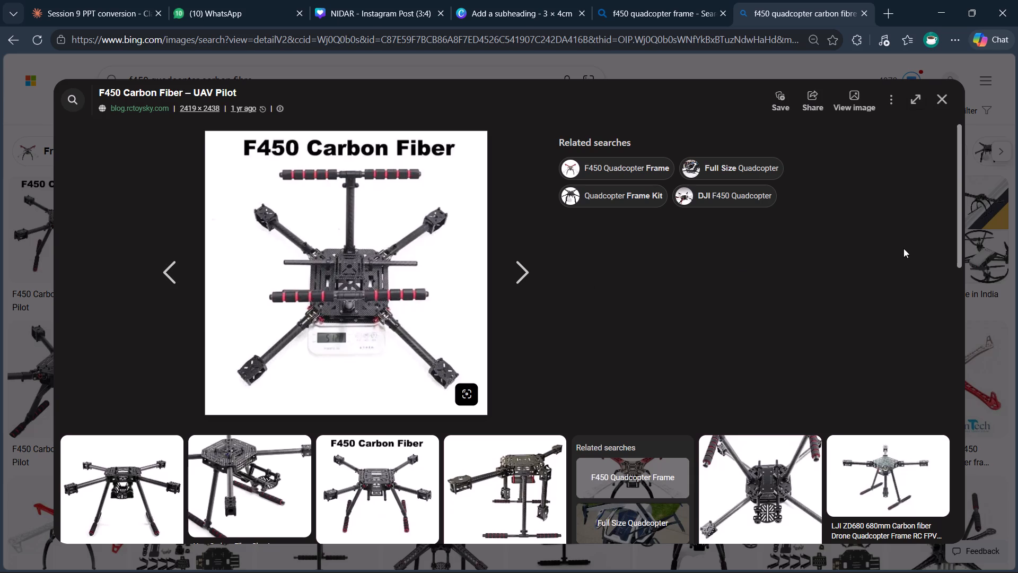
pyautogui.click(934, 105)
pyautogui.scroll(-2, 791, 303)
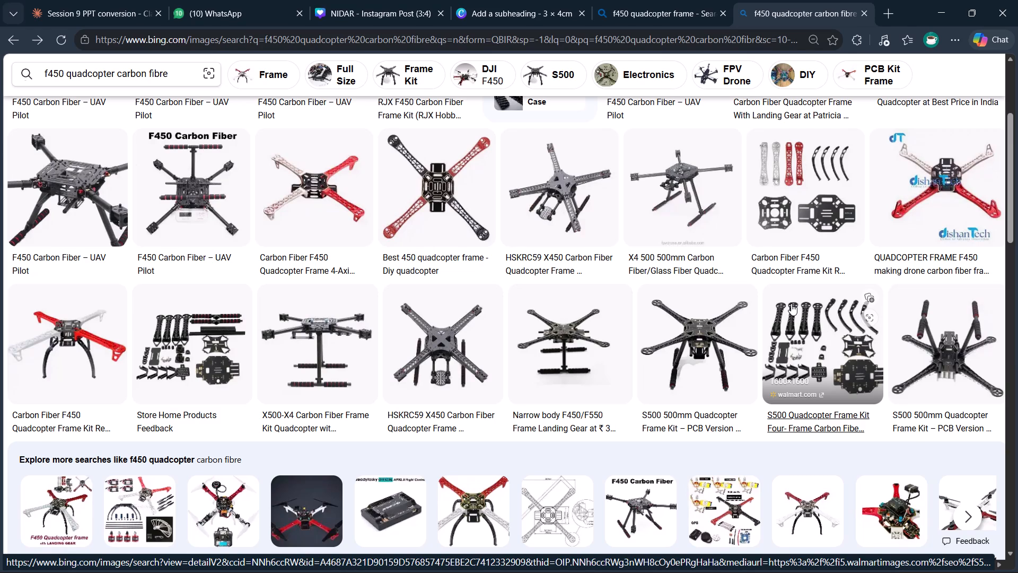
# Switch back to the Canva brochure design and check pages 1 to 6 for entries with missing pictures or descriptions.
pyautogui.click(489, 0)
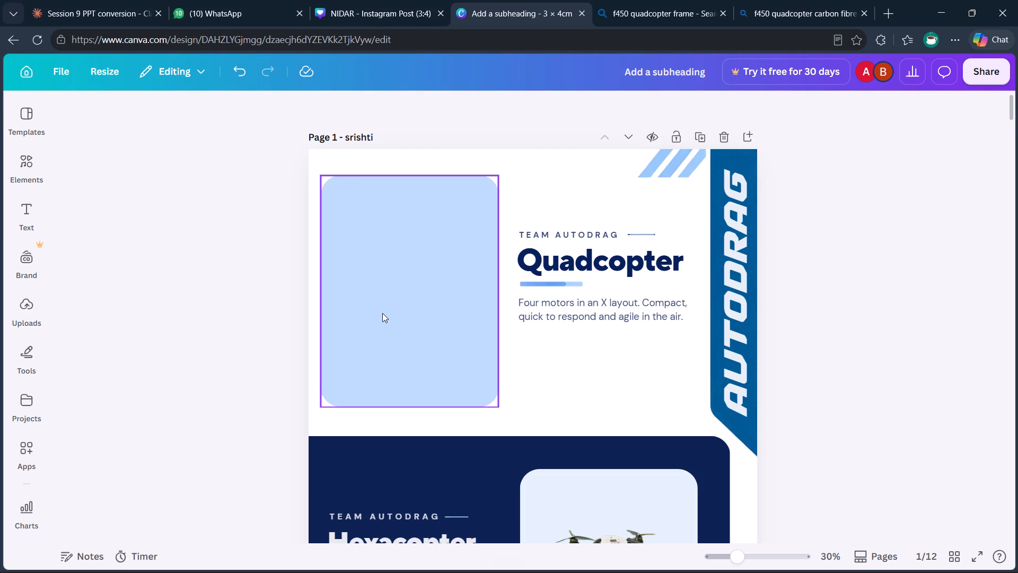
pyautogui.scroll(-12, 486, 445)
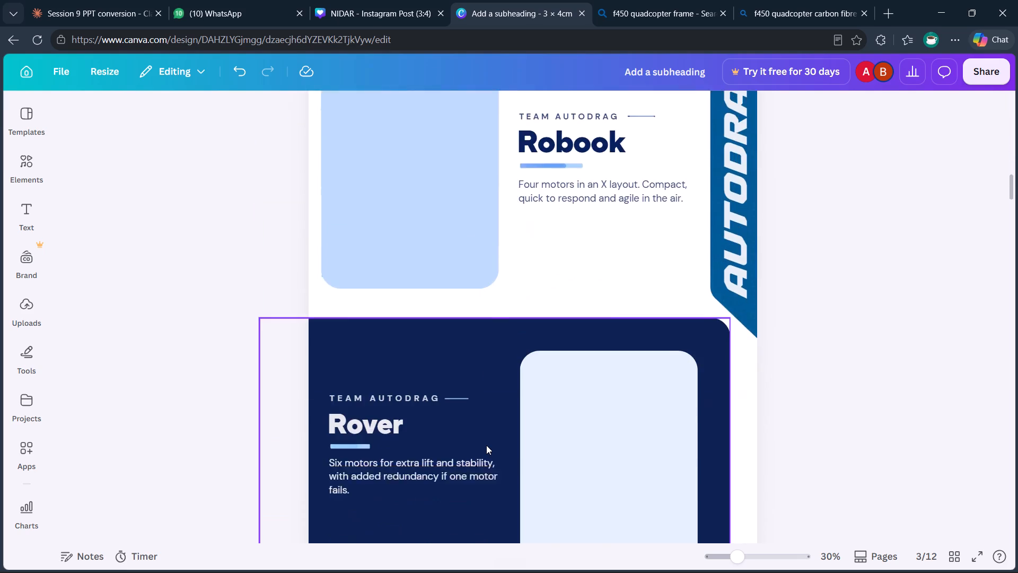
pyautogui.scroll(-14, 486, 445)
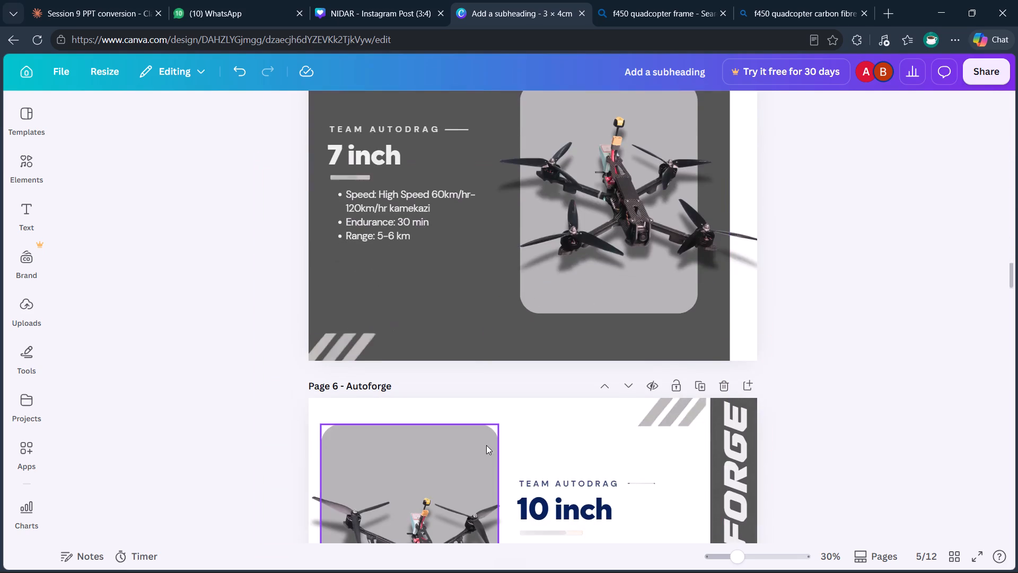
pyautogui.scroll(-3, 486, 445)
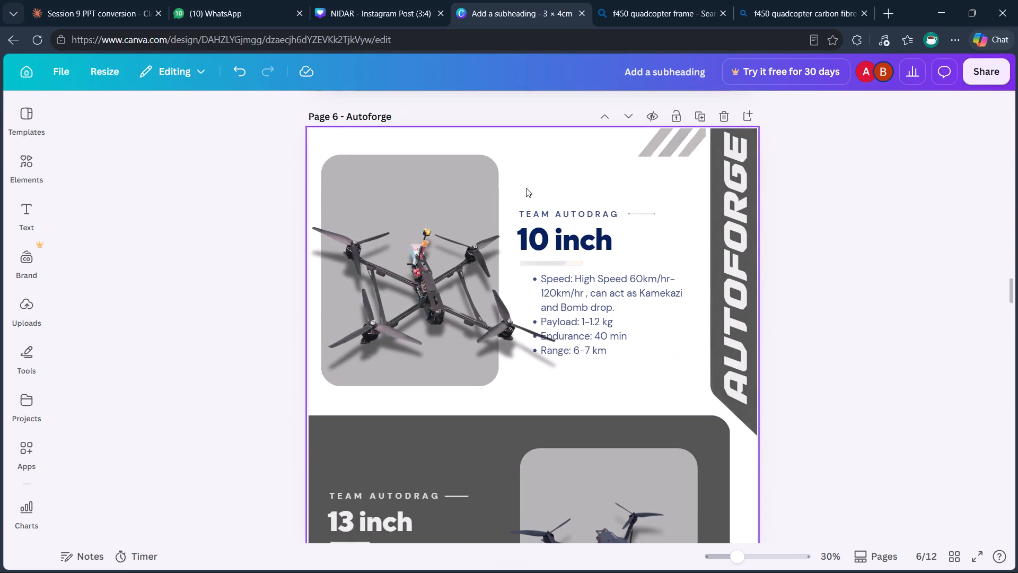
pyautogui.scroll(18, 526, 188)
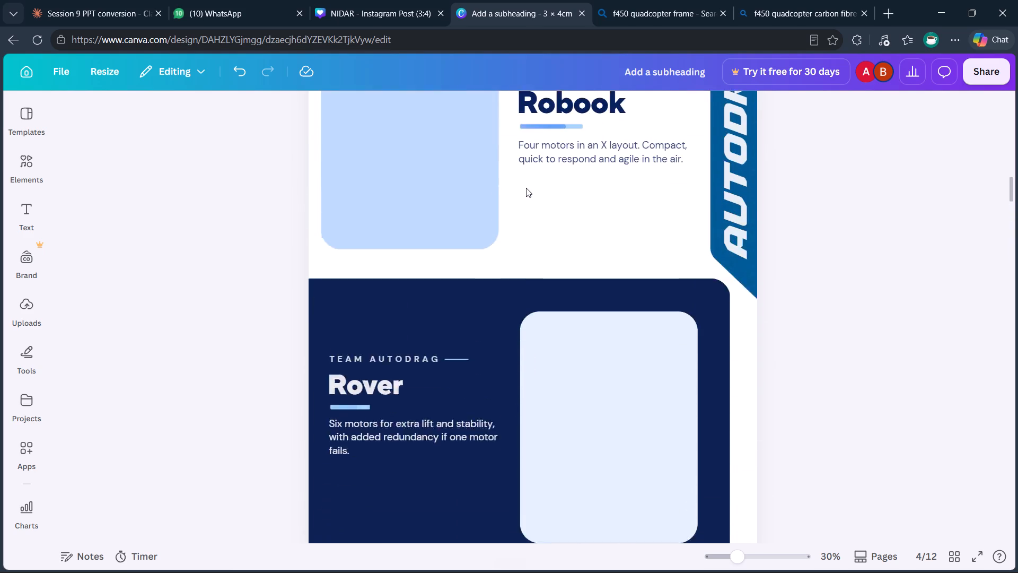
pyautogui.scroll(6, 526, 188)
pyautogui.scroll(-4, 526, 188)
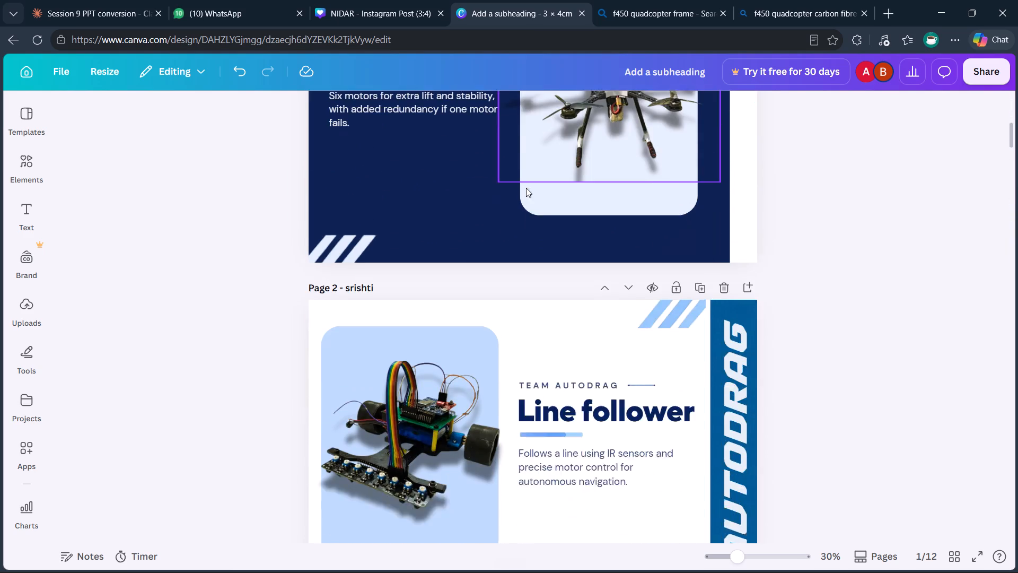
pyautogui.scroll(-7, 526, 188)
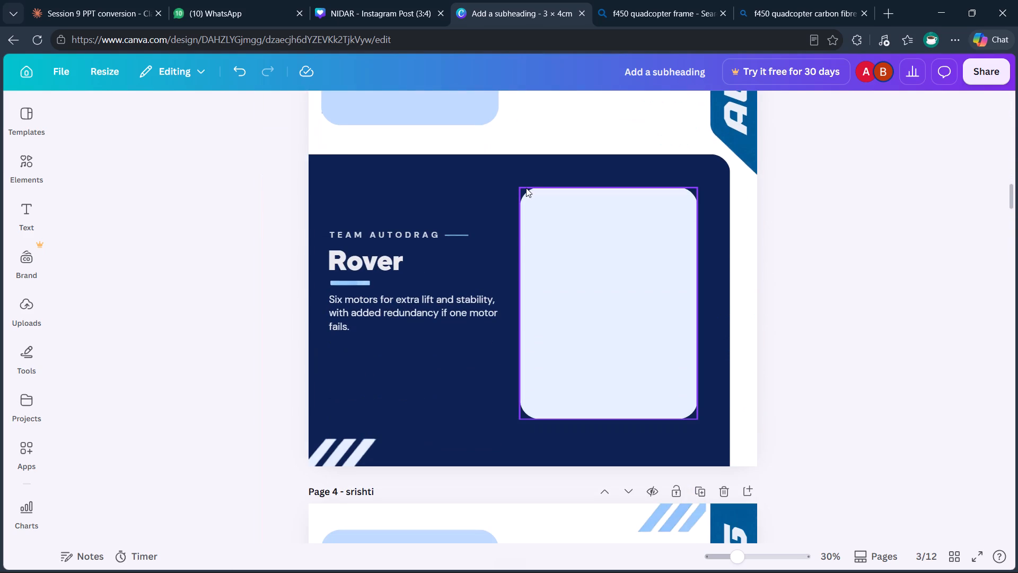
pyautogui.scroll(4, 526, 188)
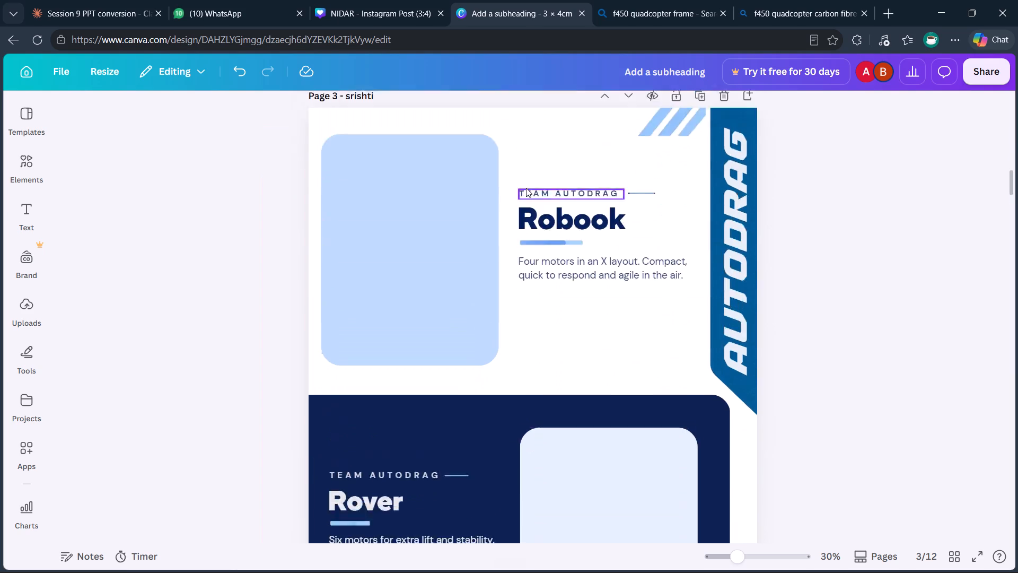
pyautogui.scroll(8, 526, 188)
pyautogui.doubleClick(575, 272)
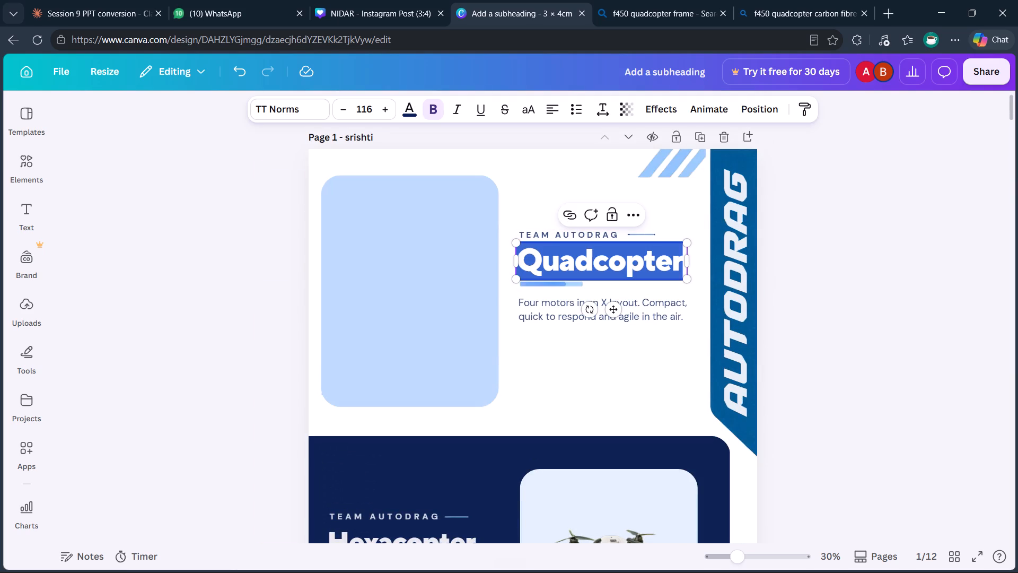
pyautogui.press('BackSpace')
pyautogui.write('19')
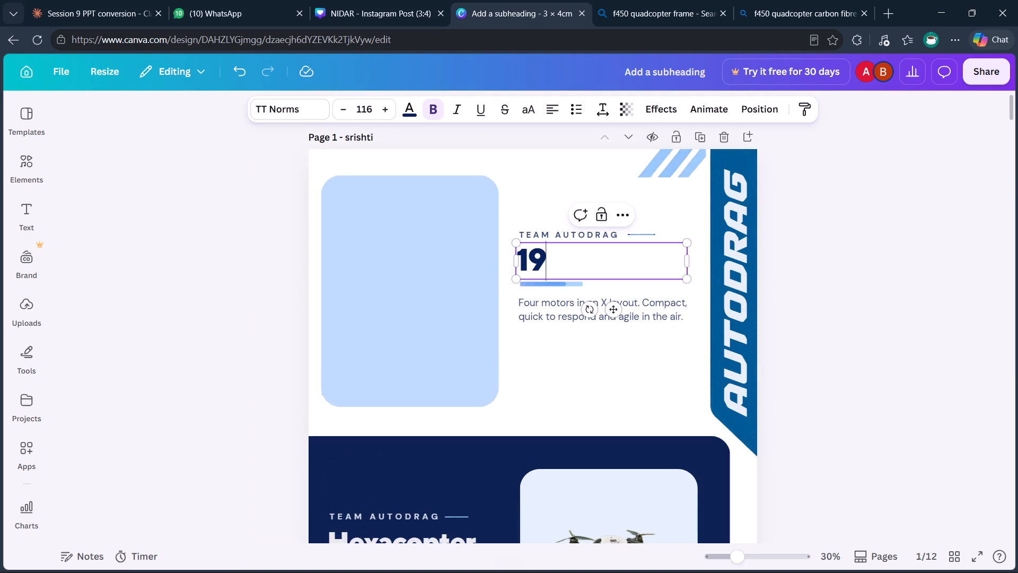